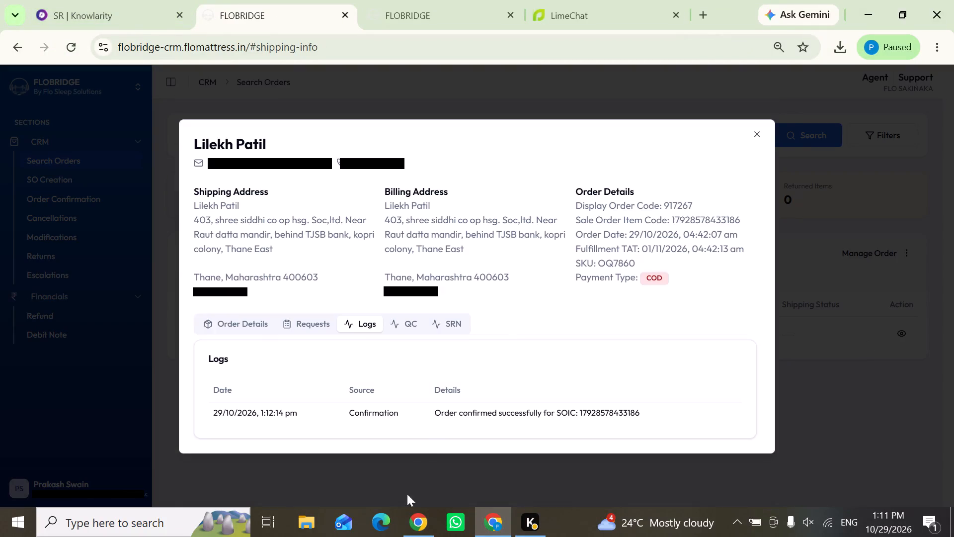
Copy the ongoing caller's phone number from Knowlarity and search FLOBRIDGE orders by that notification mobile without the country code.
{"action": "left_click", "coordinate": [383, 497]}
{"action": "left_click", "coordinate": [114, 0]}
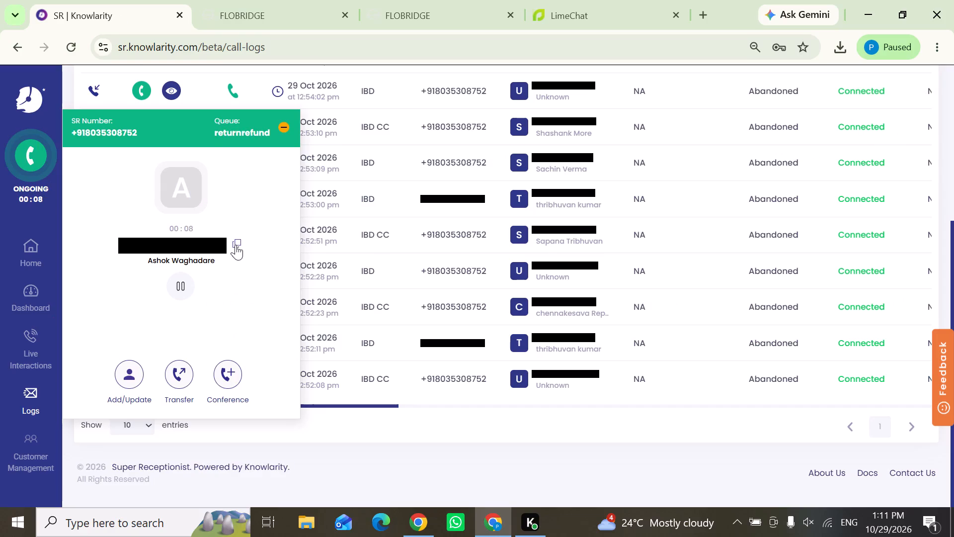
{"action": "left_click", "coordinate": [236, 242]}
{"action": "left_click", "coordinate": [232, 12]}
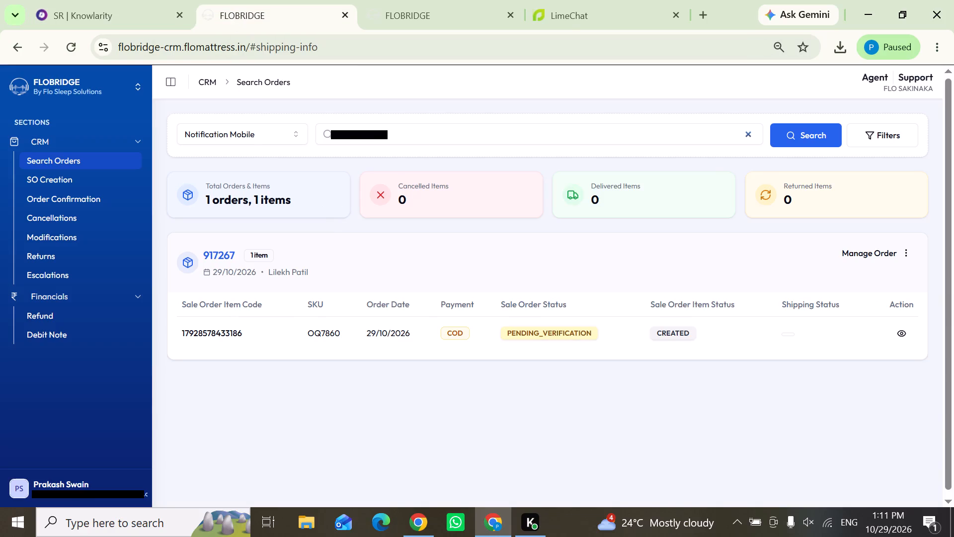
{"action": "left_click_drag", "start_coordinate": [406, 131], "coordinate": [274, 133]}
{"action": "key", "text": "ctrl+v"}
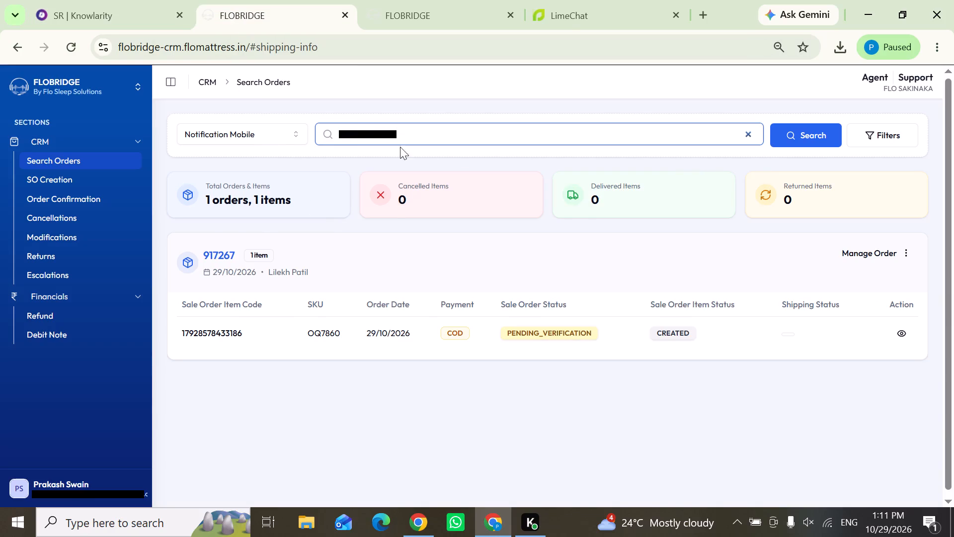
{"action": "left_click_drag", "start_coordinate": [351, 133], "coordinate": [329, 133]}
{"action": "key", "text": "BackSpace"}
{"action": "left_click", "coordinate": [819, 134]}
{"action": "scroll", "coordinate": [608, 316], "scroll_direction": "down", "scroll_amount": 3}
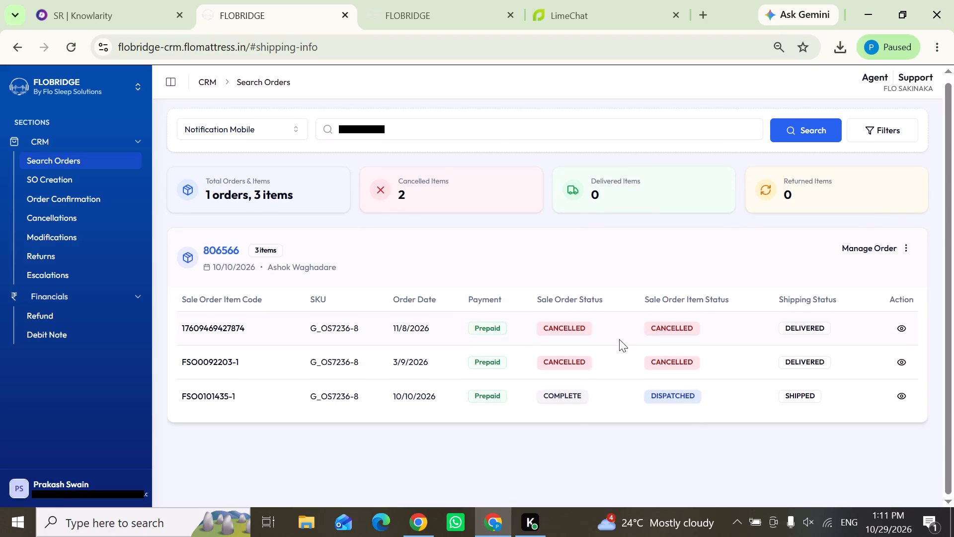
{"action": "left_click", "coordinate": [119, 6]}
{"action": "left_click", "coordinate": [127, 365]}
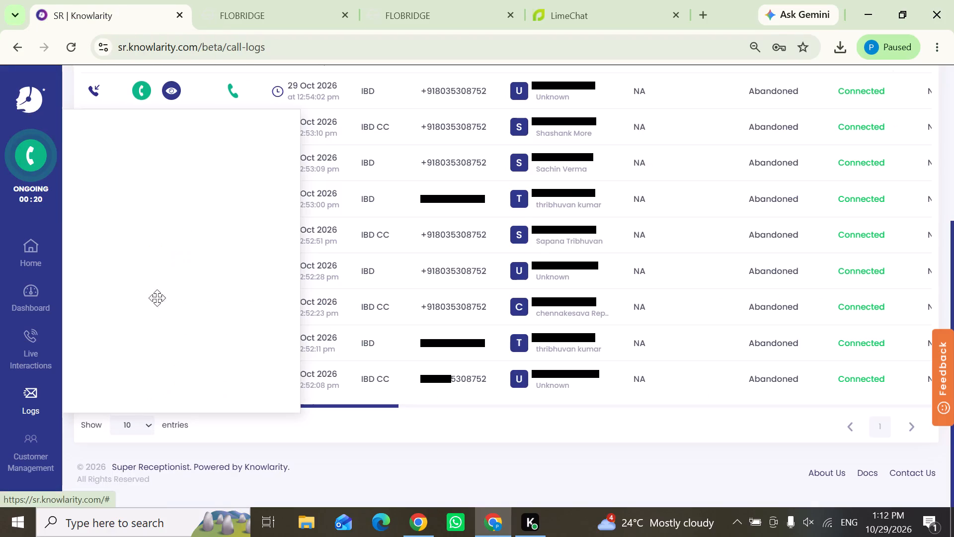
{"action": "scroll", "coordinate": [161, 272], "scroll_direction": "down", "scroll_amount": 1}
{"action": "left_click", "coordinate": [148, 319]}
{"action": "left_click", "coordinate": [133, 356]}
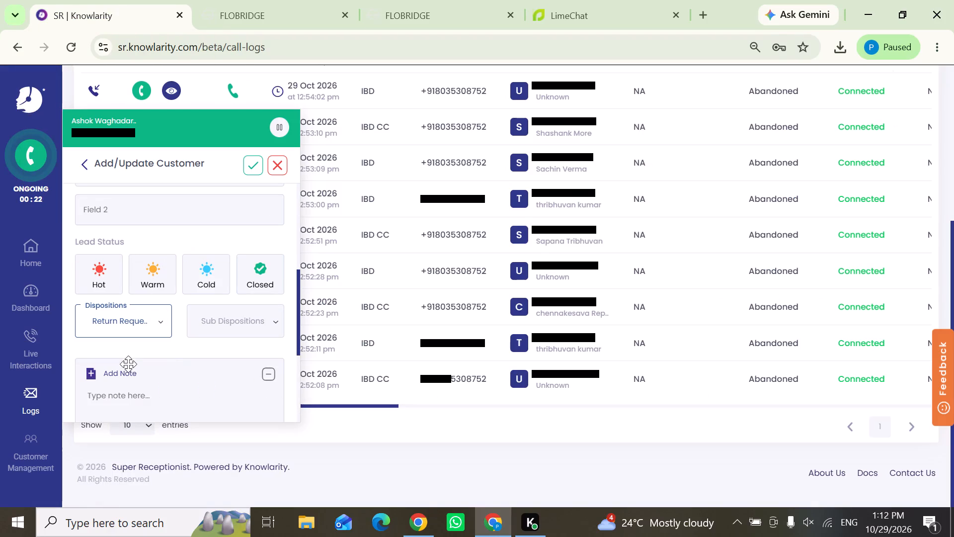
{"action": "left_click", "coordinate": [125, 406]}
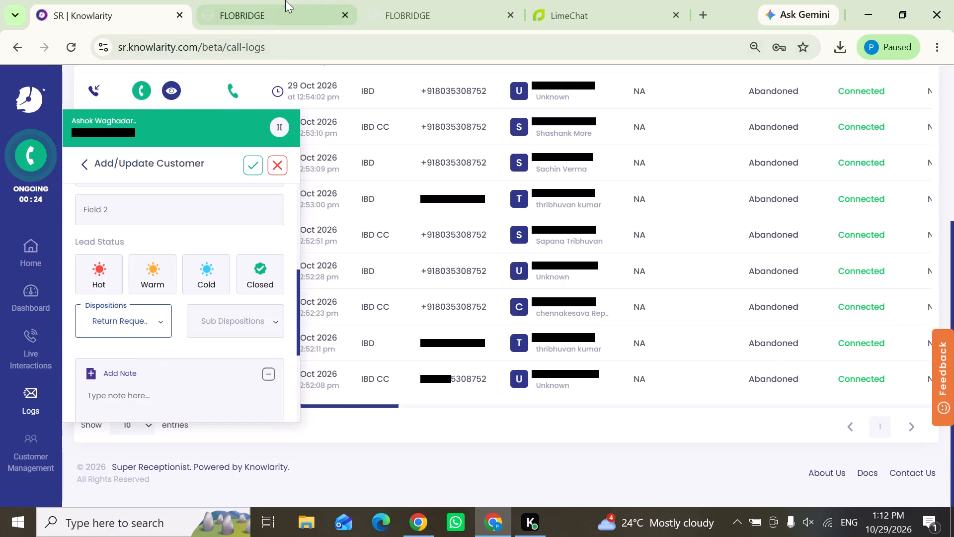
{"action": "left_click", "coordinate": [285, 0]}
{"action": "left_click", "coordinate": [223, 250]}
{"action": "left_click", "coordinate": [223, 250]}
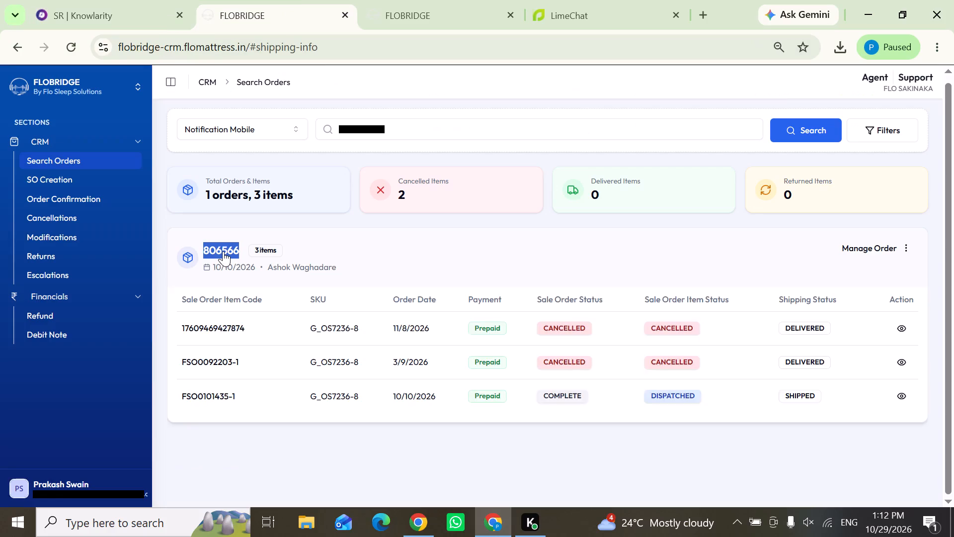
{"action": "double_click", "coordinate": [223, 251]}
{"action": "key", "text": "ctrl+c"}
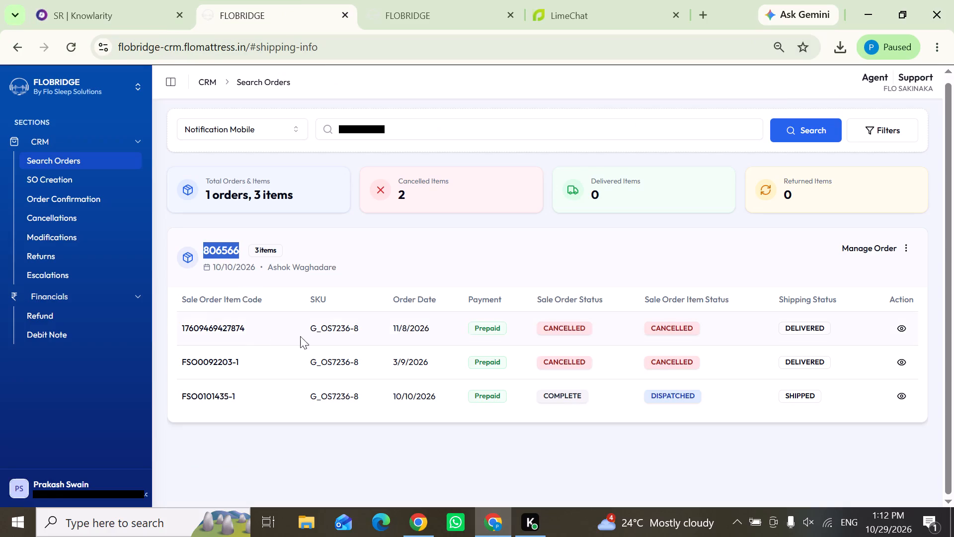
{"action": "left_click", "coordinate": [75, 0]}
{"action": "key", "text": "ctrl+v"}
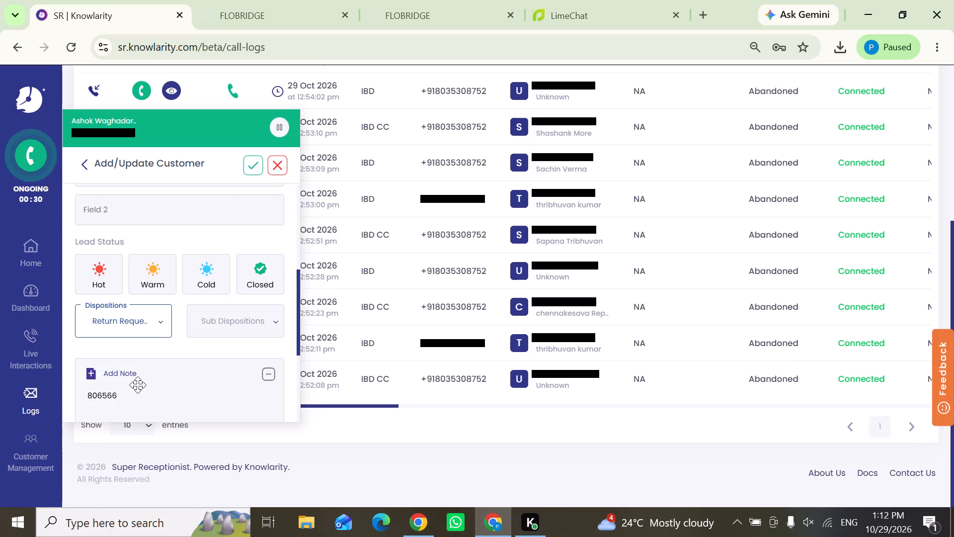
{"action": "left_click", "coordinate": [252, 171]}
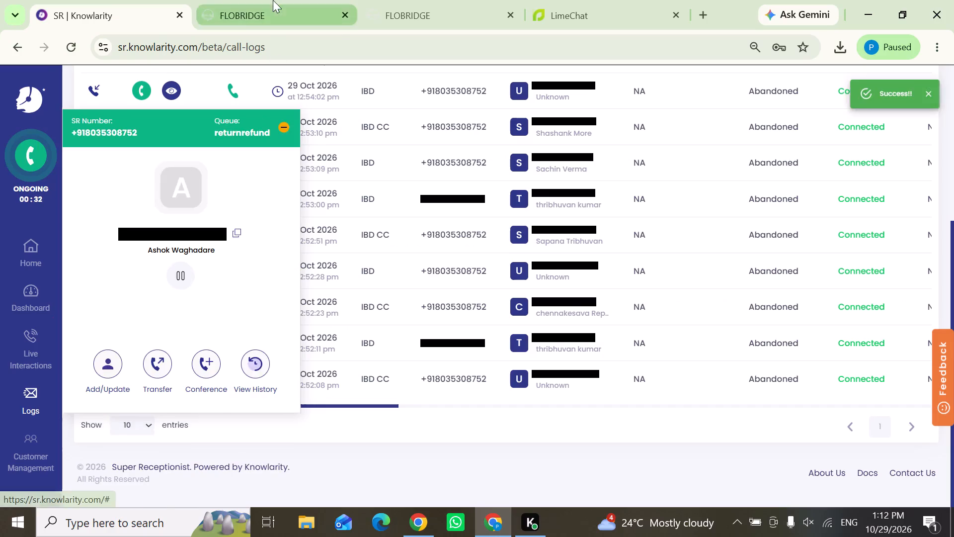
{"action": "left_click", "coordinate": [273, 0]}
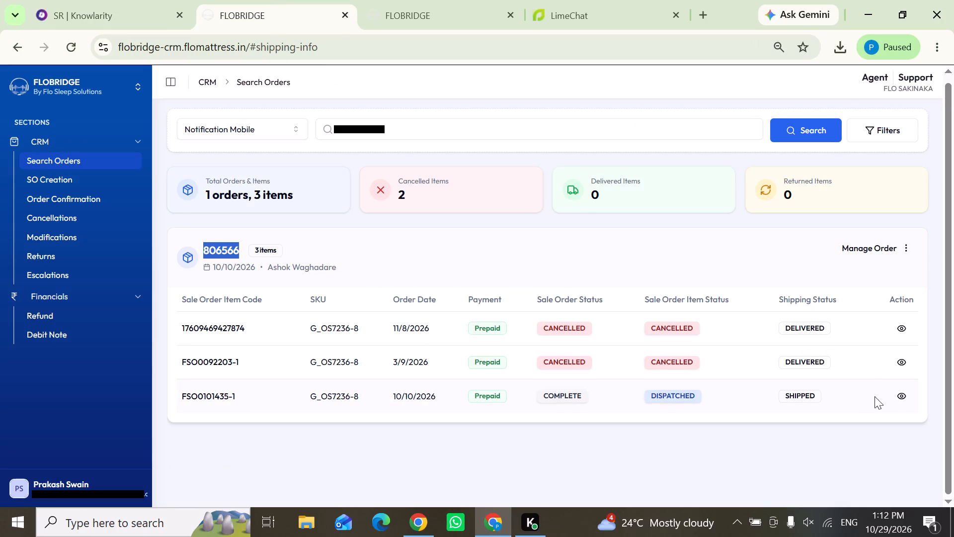
{"action": "left_click", "coordinate": [902, 396]}
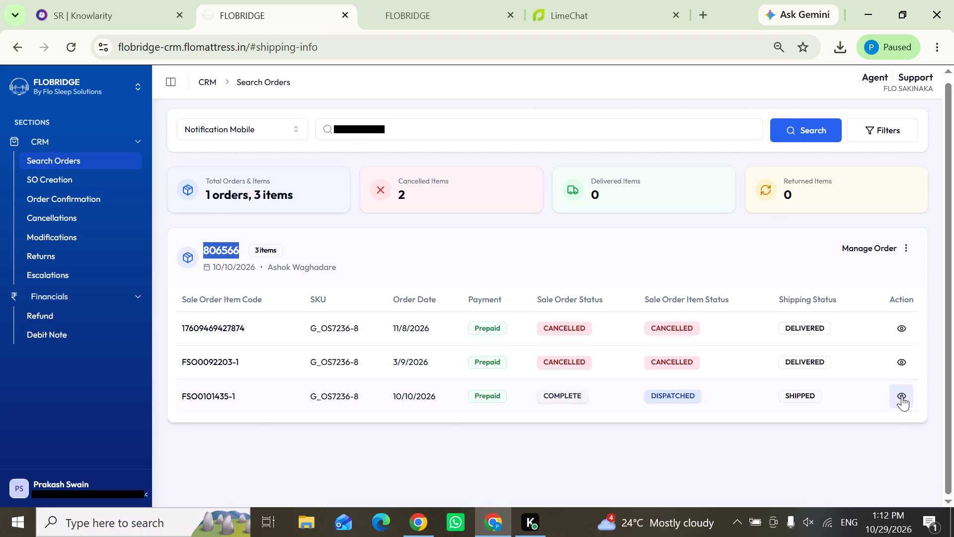
{"action": "left_click", "coordinate": [360, 265]}
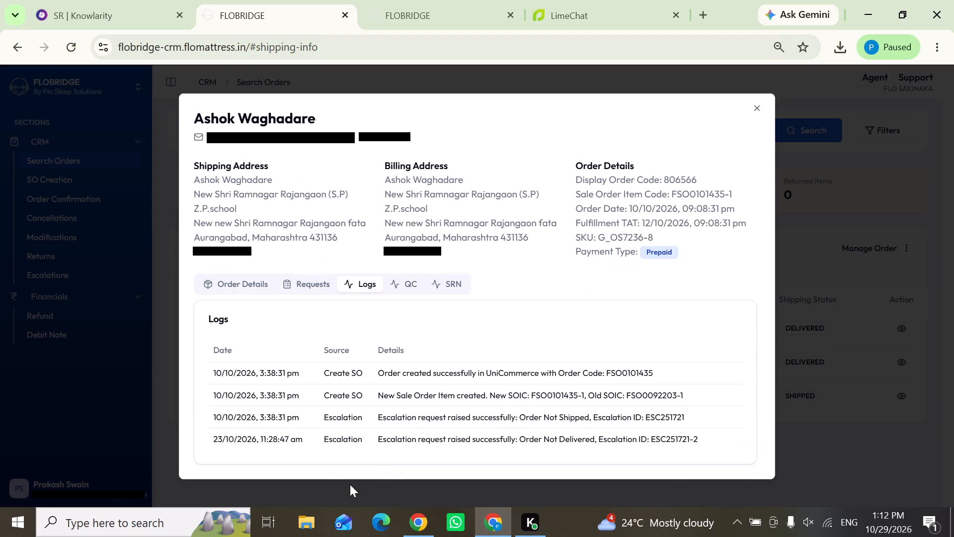
{"action": "left_click", "coordinate": [287, 486]}
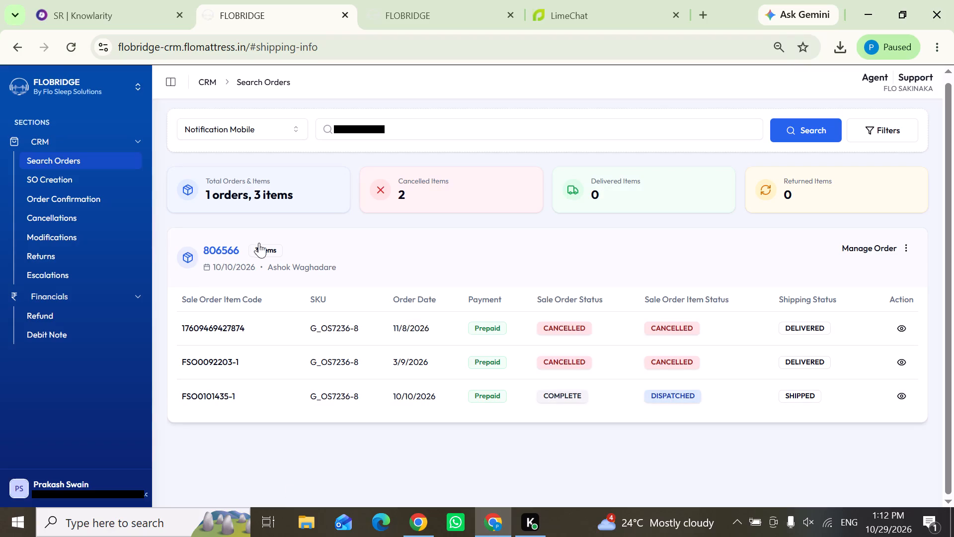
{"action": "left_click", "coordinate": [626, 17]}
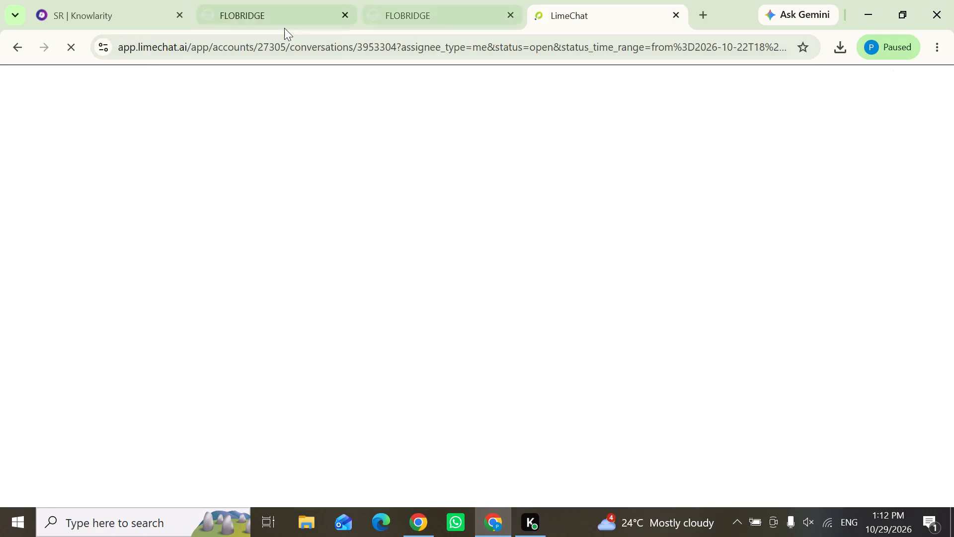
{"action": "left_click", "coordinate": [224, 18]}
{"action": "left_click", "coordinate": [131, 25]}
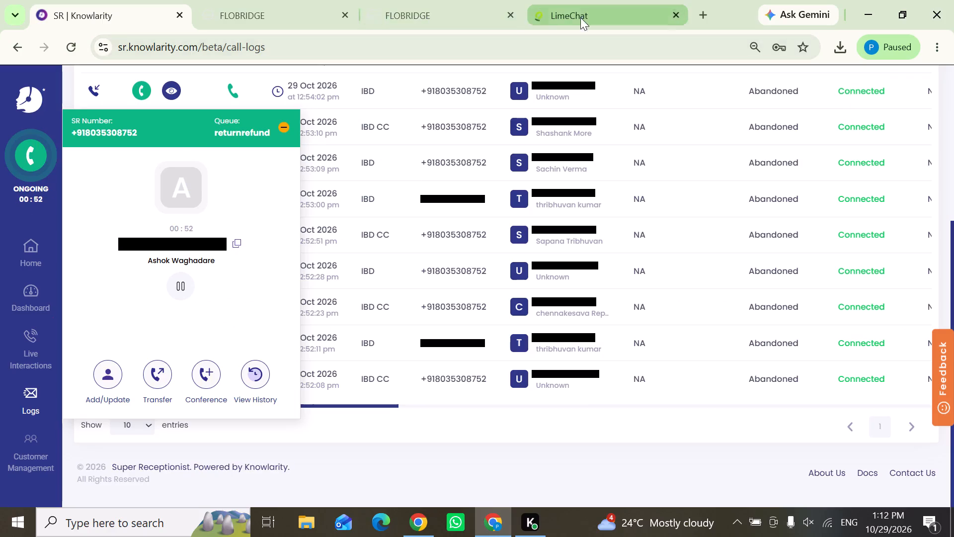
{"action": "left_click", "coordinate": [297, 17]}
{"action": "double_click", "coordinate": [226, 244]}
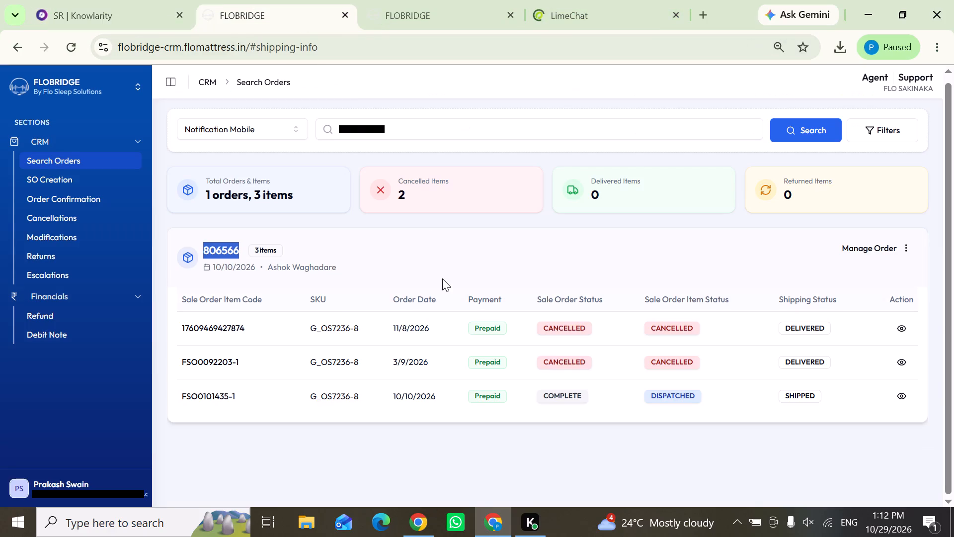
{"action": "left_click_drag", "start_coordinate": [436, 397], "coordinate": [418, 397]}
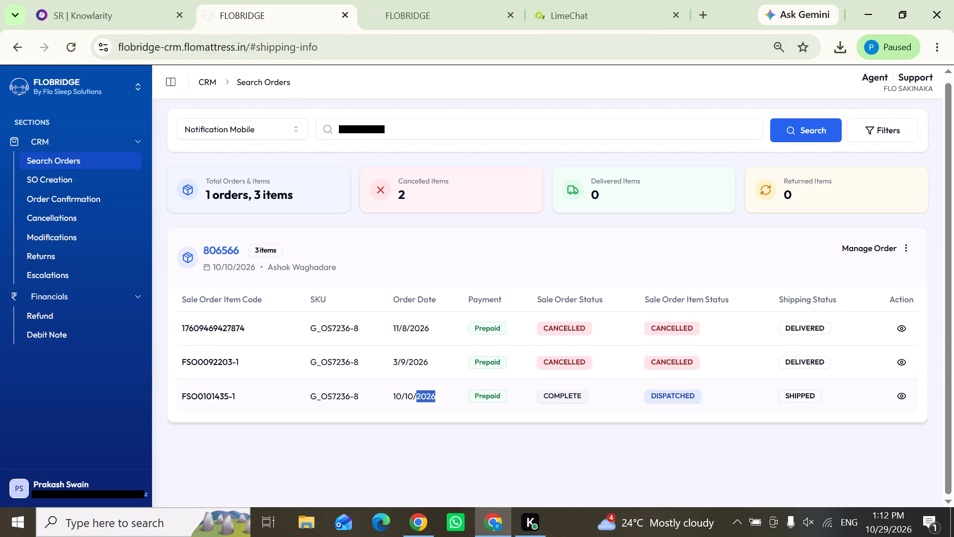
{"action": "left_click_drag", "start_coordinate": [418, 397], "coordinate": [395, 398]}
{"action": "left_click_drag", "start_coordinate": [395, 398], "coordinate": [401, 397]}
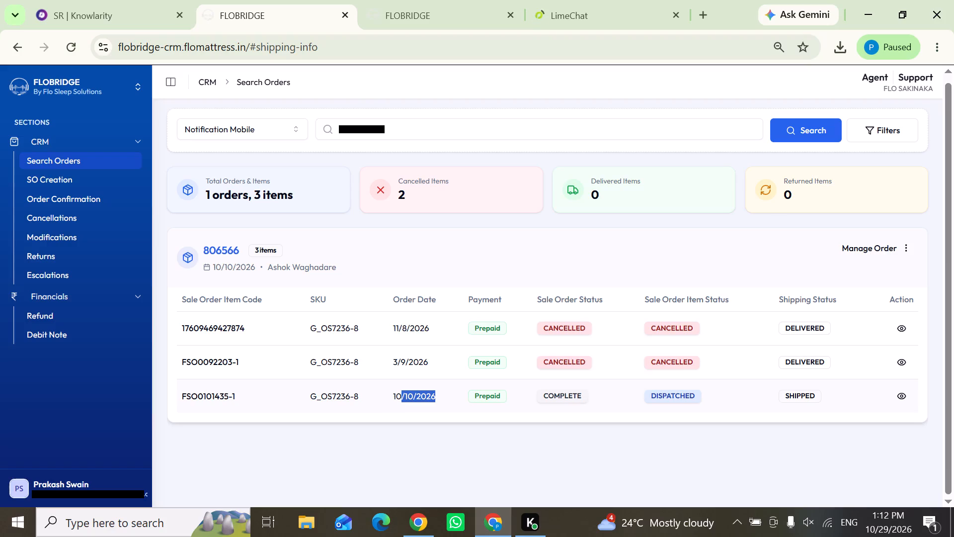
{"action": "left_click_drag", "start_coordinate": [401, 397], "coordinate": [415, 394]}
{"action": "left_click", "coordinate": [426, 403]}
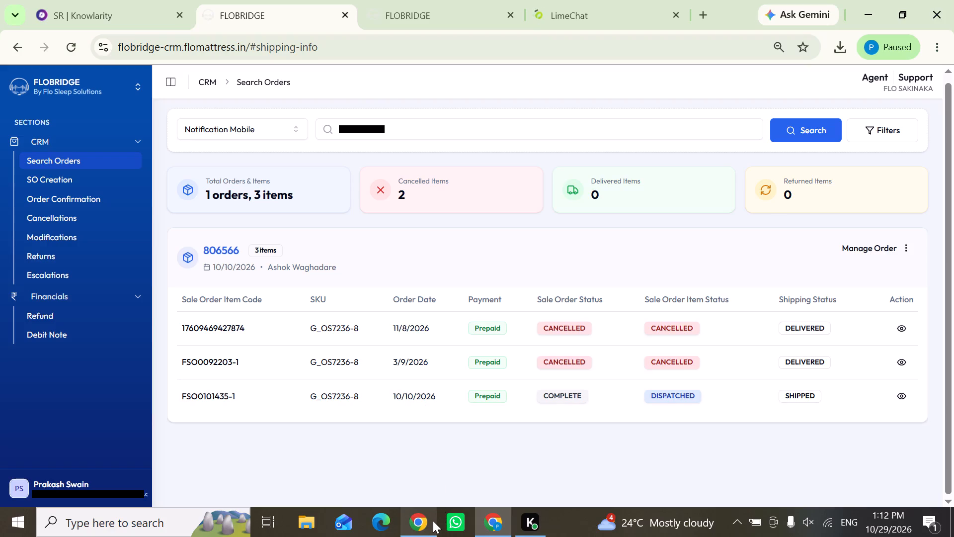
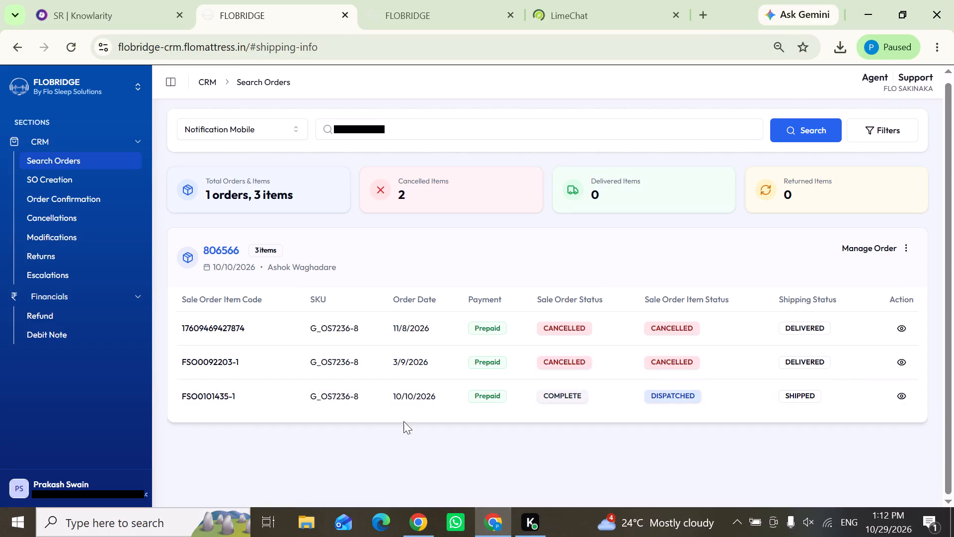
{"action": "left_click", "coordinate": [895, 354]}
{"action": "left_click", "coordinate": [869, 325]}
{"action": "left_click_drag", "start_coordinate": [244, 251], "coordinate": [193, 263]}
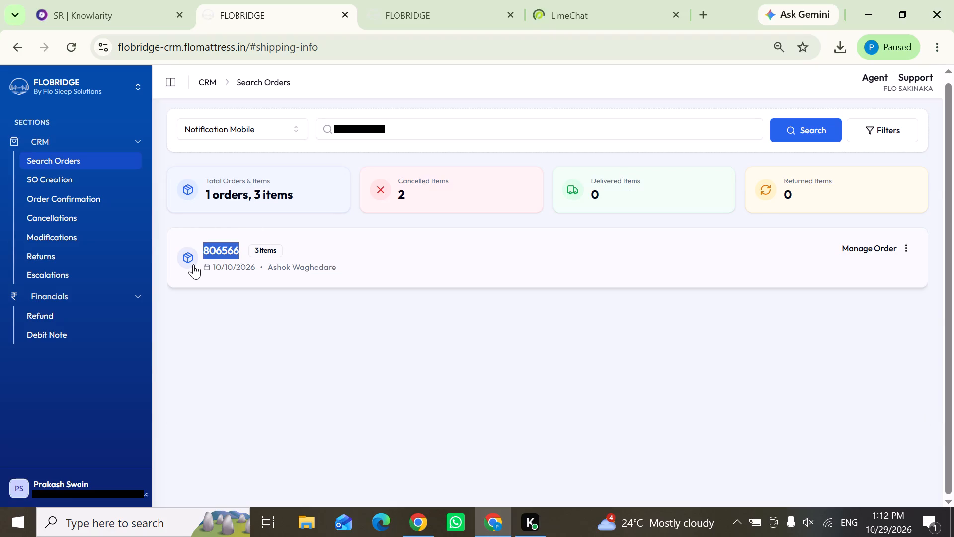
{"action": "key", "text": "ctrl+c"}
{"action": "left_click", "coordinate": [56, 257]}
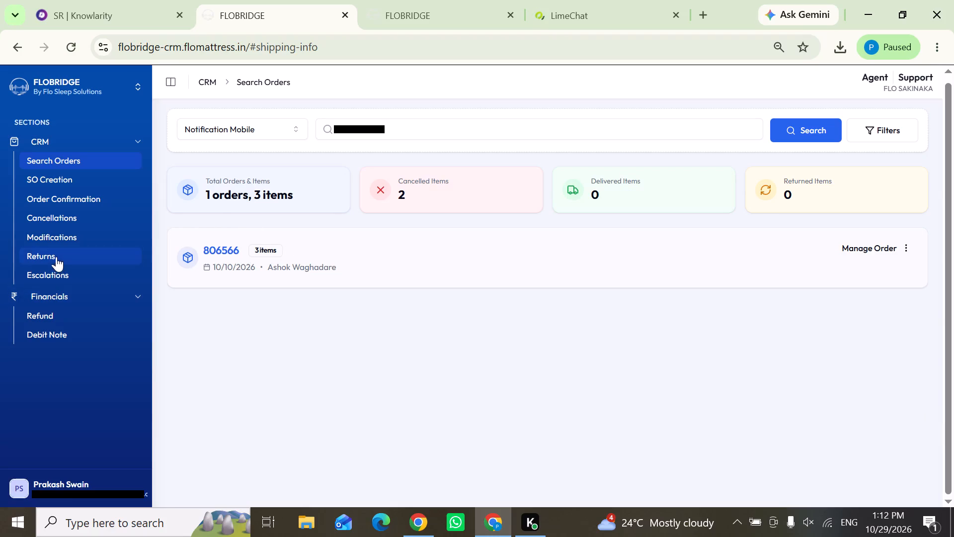
{"action": "left_click", "coordinate": [424, 261]}
{"action": "key", "text": "ctrl+v"}
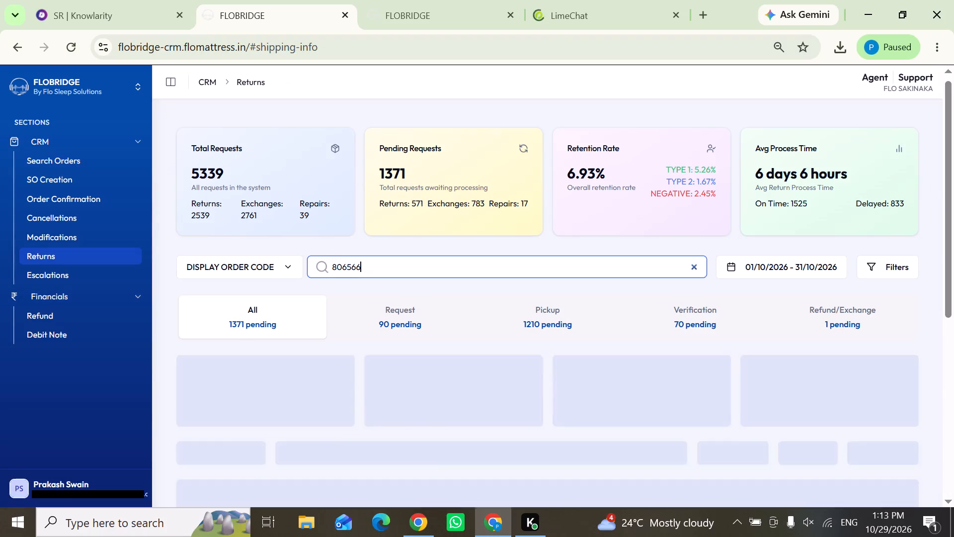
{"action": "key", "text": "Return"}
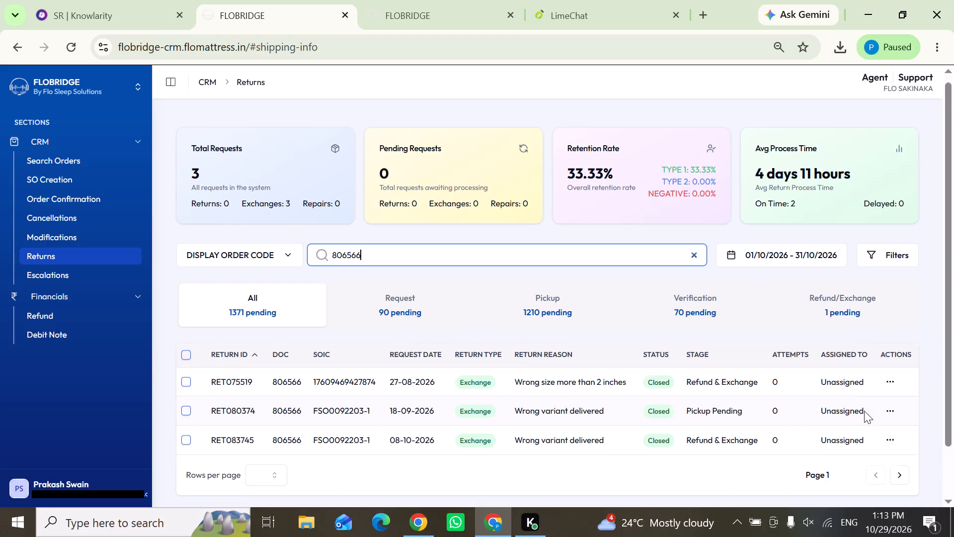
{"action": "left_click", "coordinate": [892, 377]}
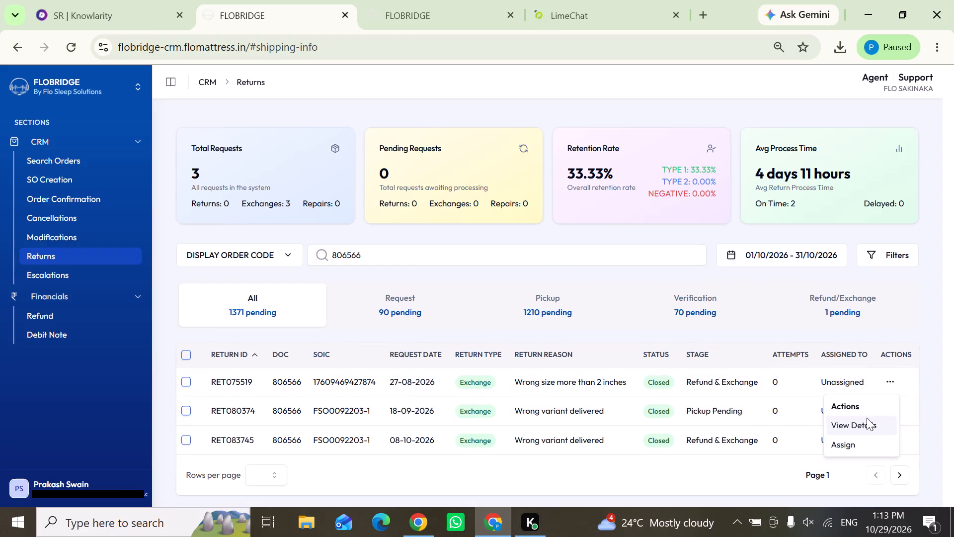
{"action": "left_click", "coordinate": [702, 443]}
{"action": "left_click", "coordinate": [887, 412]}
{"action": "left_click", "coordinate": [840, 447]}
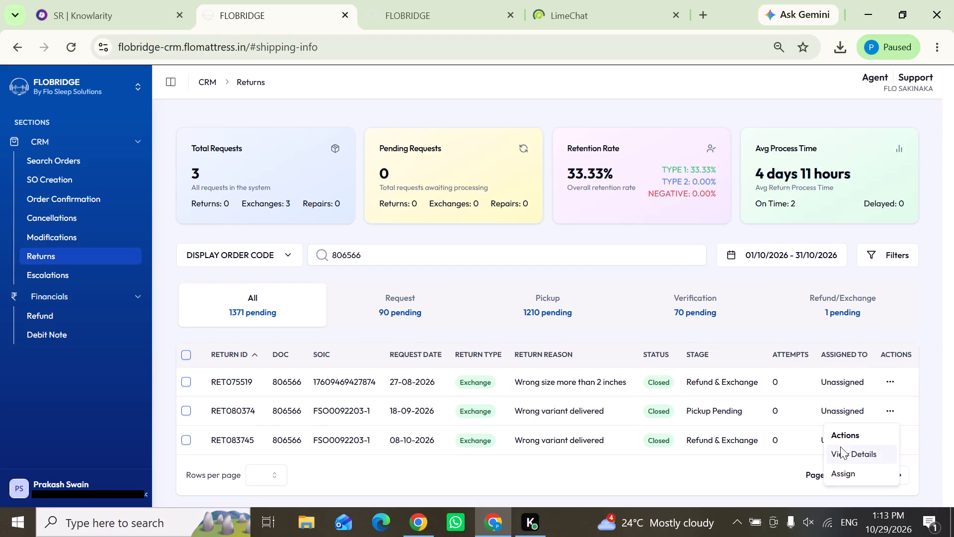
{"action": "scroll", "coordinate": [555, 352], "scroll_direction": "down", "scroll_amount": 4}
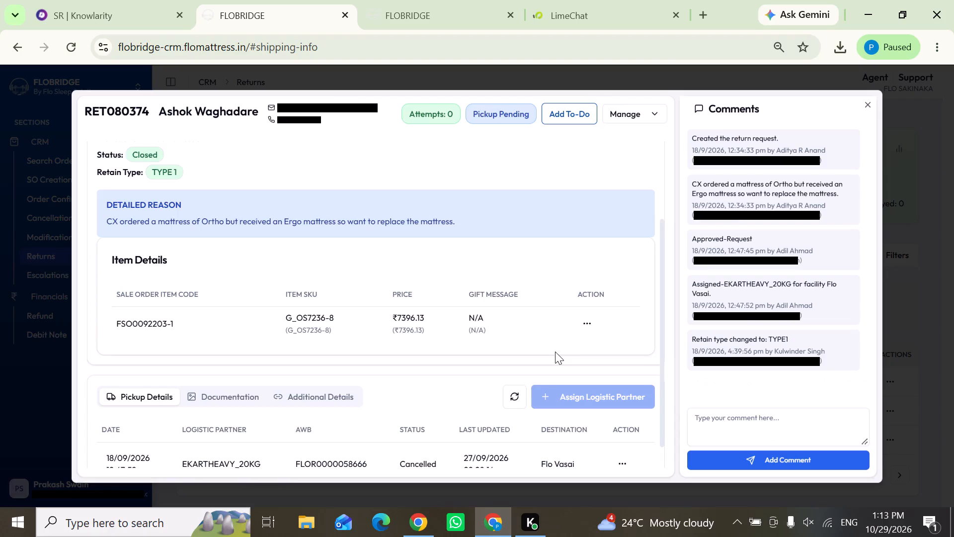
{"action": "scroll", "coordinate": [555, 352], "scroll_direction": "down", "scroll_amount": 4}
{"action": "left_click", "coordinate": [224, 368]}
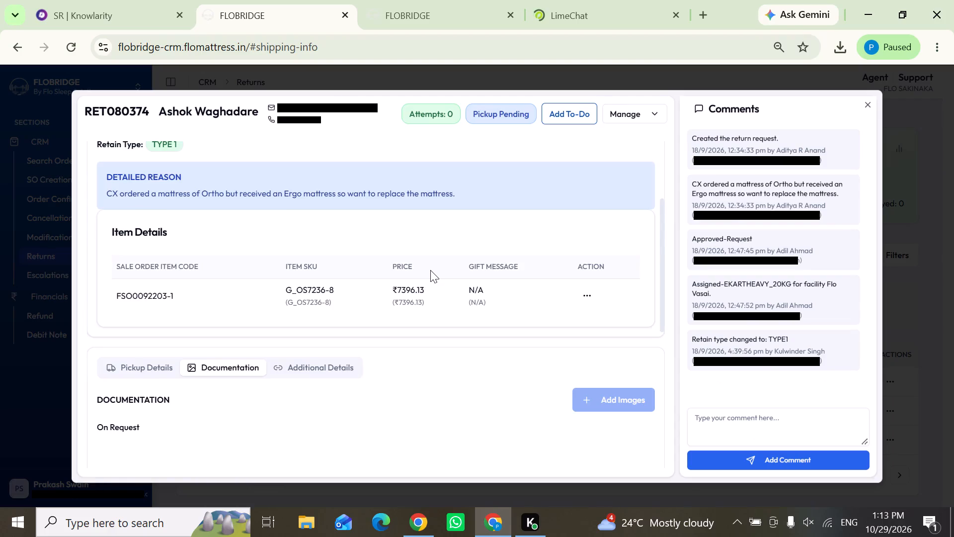
{"action": "scroll", "coordinate": [430, 270], "scroll_direction": "down", "scroll_amount": 2}
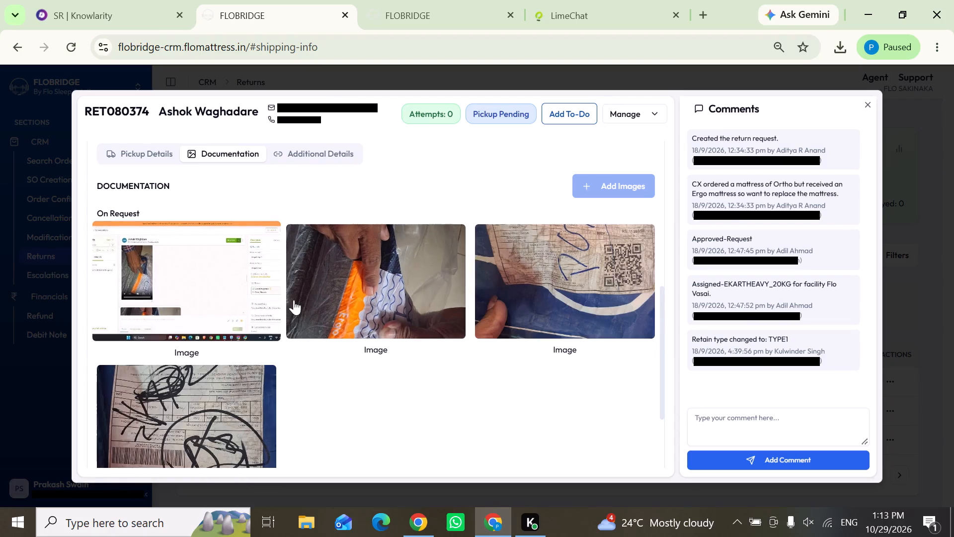
{"action": "left_click", "coordinate": [346, 301]}
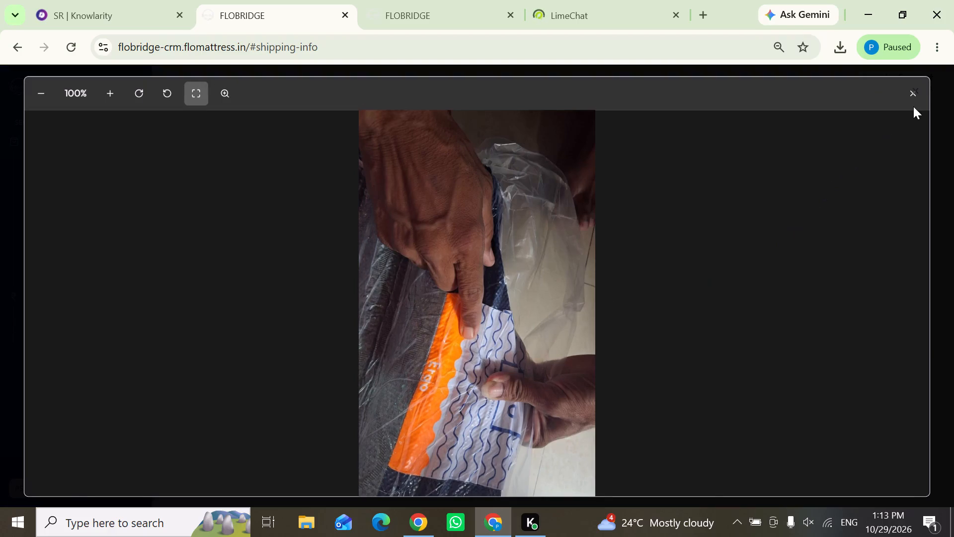
{"action": "left_click", "coordinate": [914, 101]}
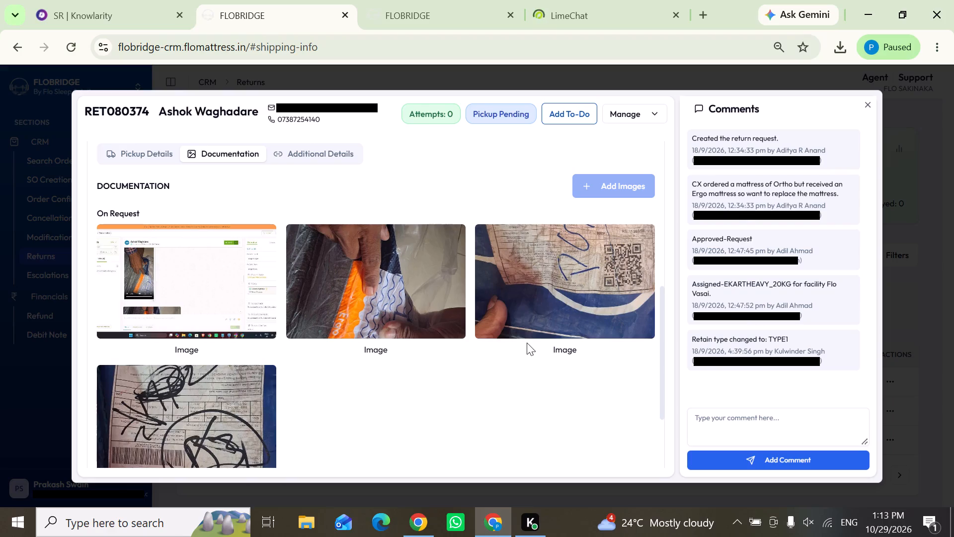
Switch to Knowlarity, copy the new ongoing returnrefund caller's phone number, and minimise the call window to reach the call logs search.
{"action": "left_click", "coordinate": [128, 0]}
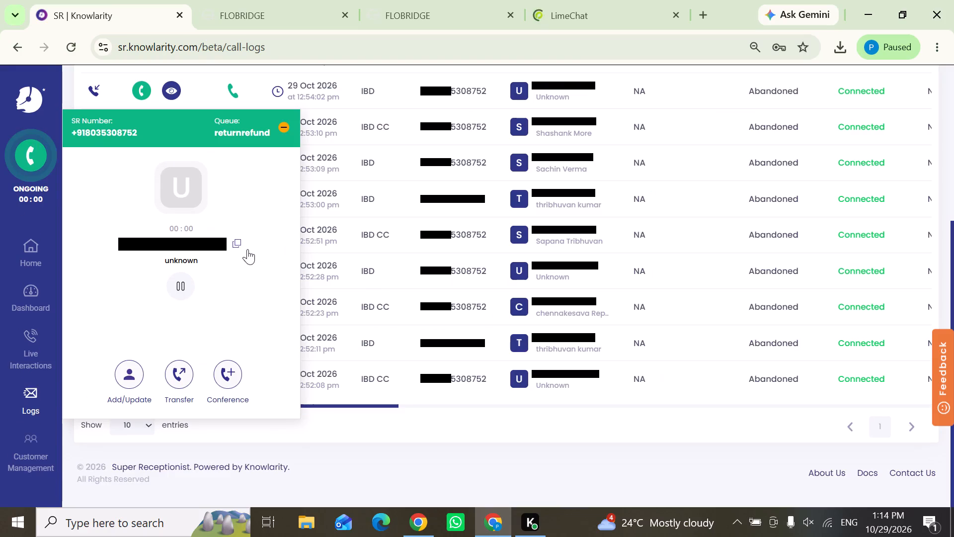
{"action": "left_click", "coordinate": [239, 236]}
{"action": "left_click", "coordinate": [286, 129]}
{"action": "scroll", "coordinate": [315, 299], "scroll_direction": "up", "scroll_amount": 3}
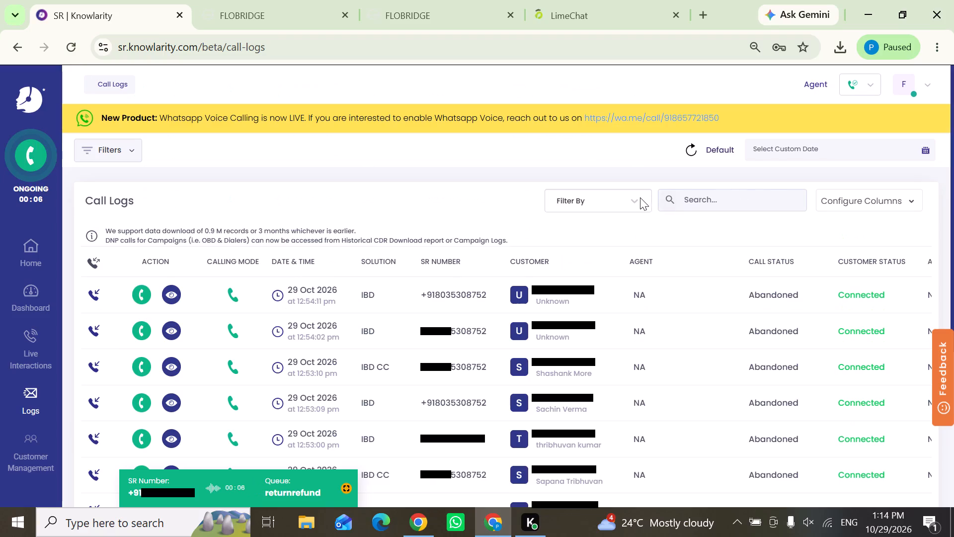
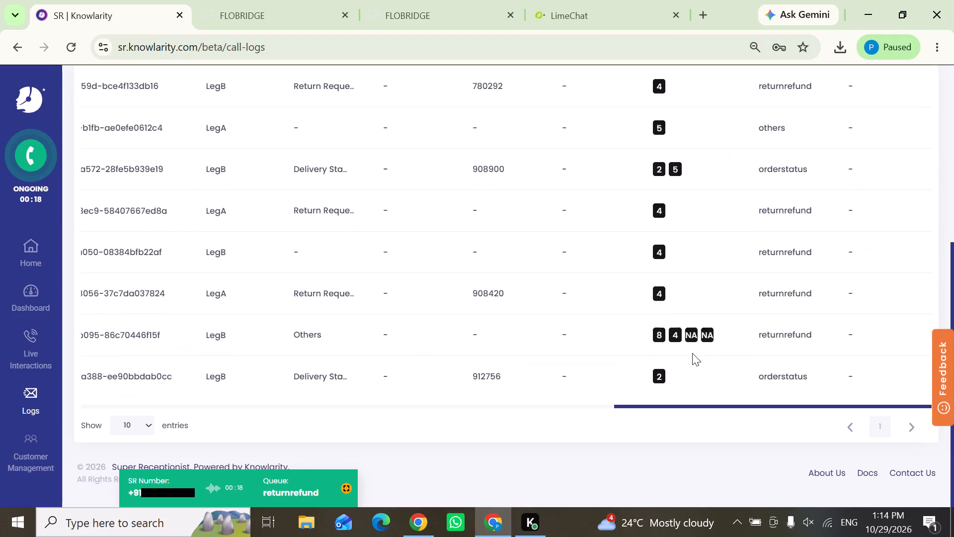
Set the call logs table to show 50 entries and look through the recent calls.
{"action": "scroll", "coordinate": [692, 353], "scroll_direction": "down", "scroll_amount": 1}
{"action": "left_click", "coordinate": [124, 429]}
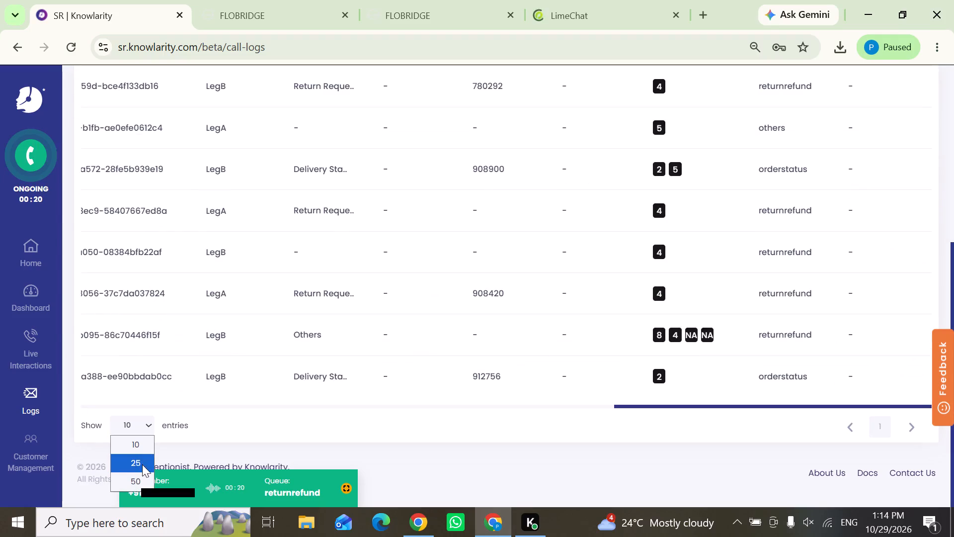
{"action": "left_click", "coordinate": [140, 476]}
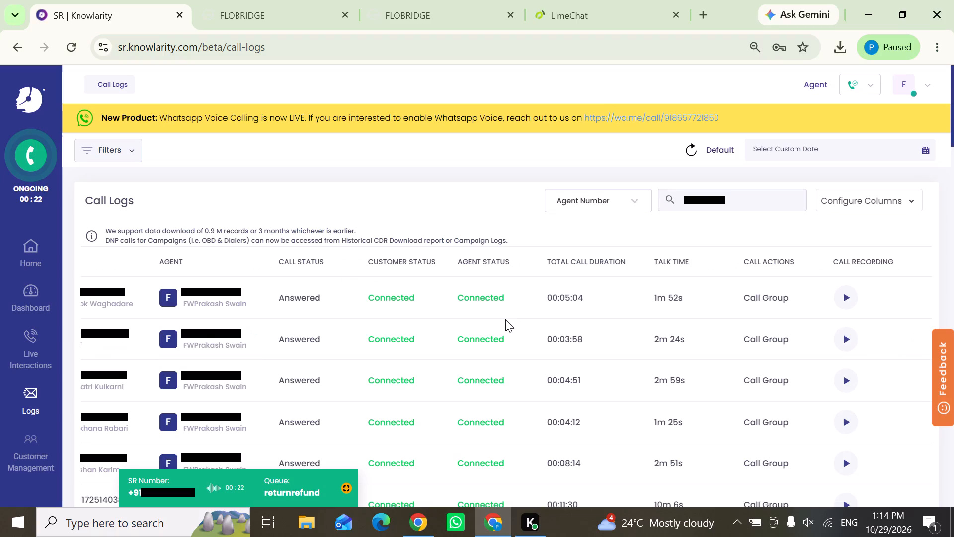
{"action": "scroll", "coordinate": [505, 319], "scroll_direction": "down", "scroll_amount": 1}
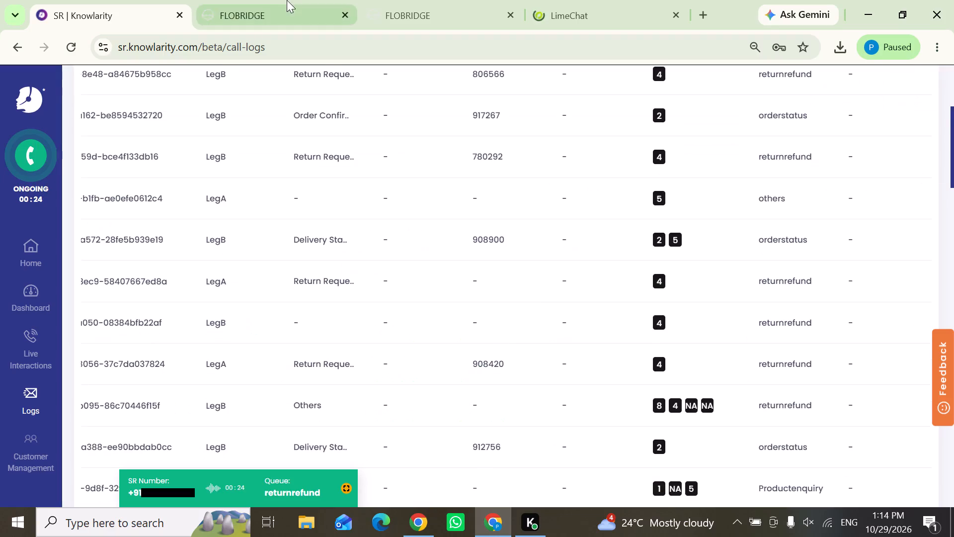
{"action": "left_click", "coordinate": [285, 0]}
{"action": "left_click", "coordinate": [8, 186]}
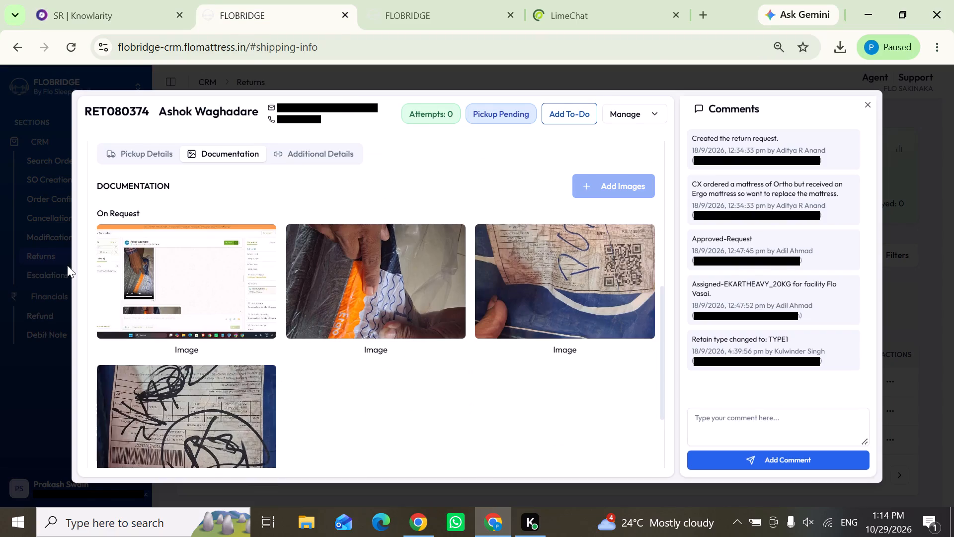
{"action": "left_click", "coordinate": [54, 316]}
{"action": "left_click", "coordinate": [378, 278]}
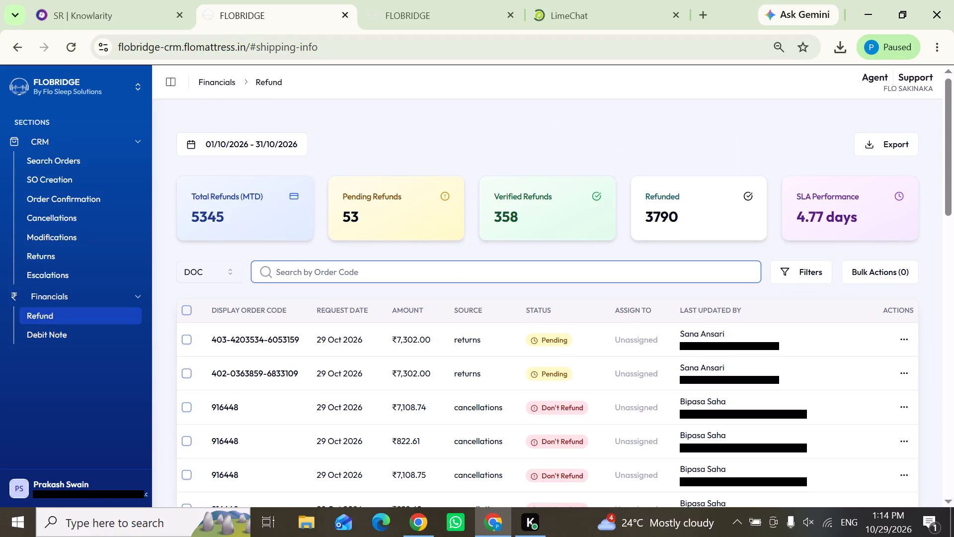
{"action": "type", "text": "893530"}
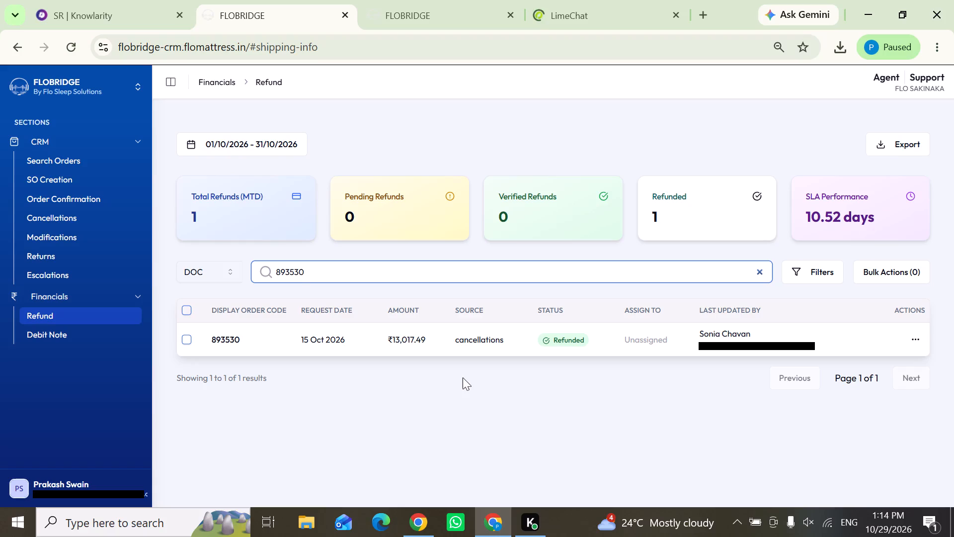
{"action": "left_click", "coordinate": [907, 338]}
{"action": "left_click", "coordinate": [885, 366]}
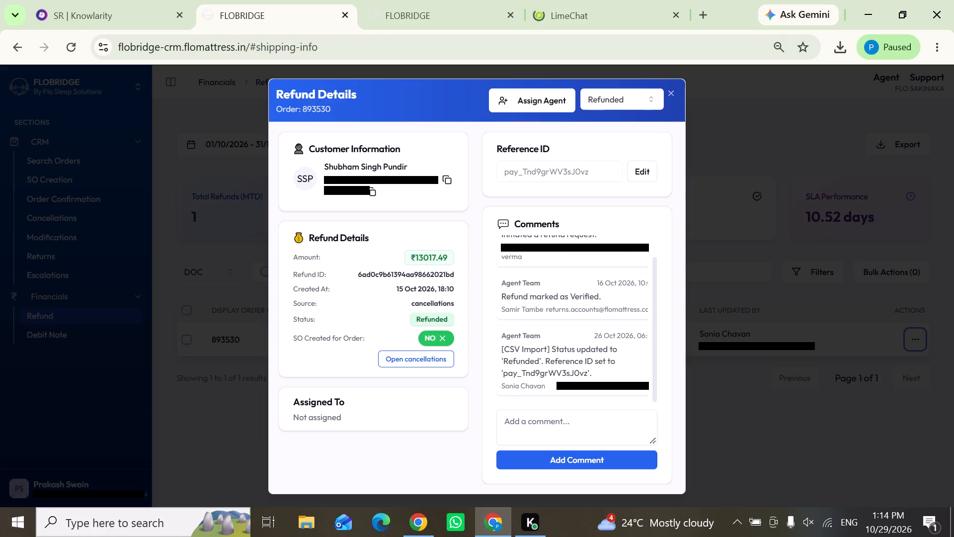
{"action": "scroll", "coordinate": [613, 355], "scroll_direction": "up", "scroll_amount": 2}
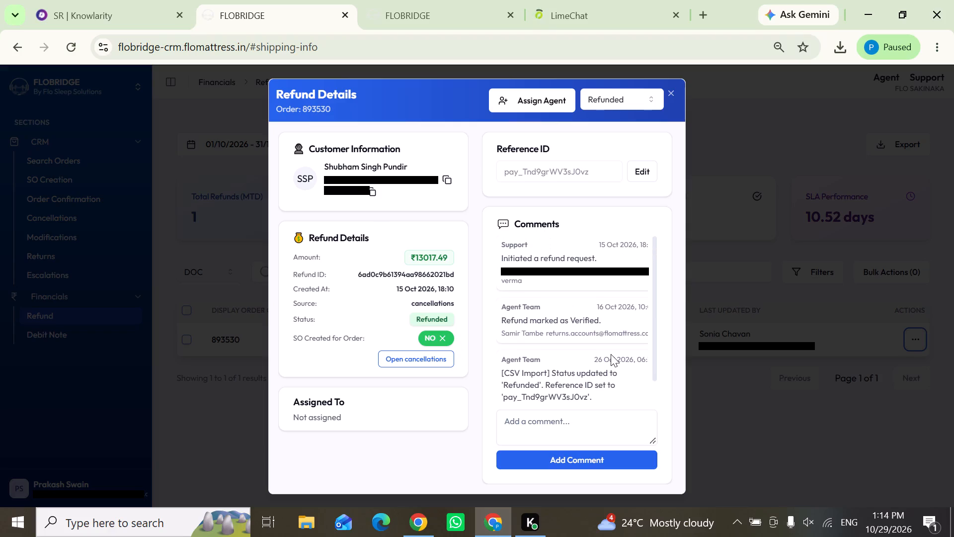
{"action": "left_click", "coordinate": [902, 382]}
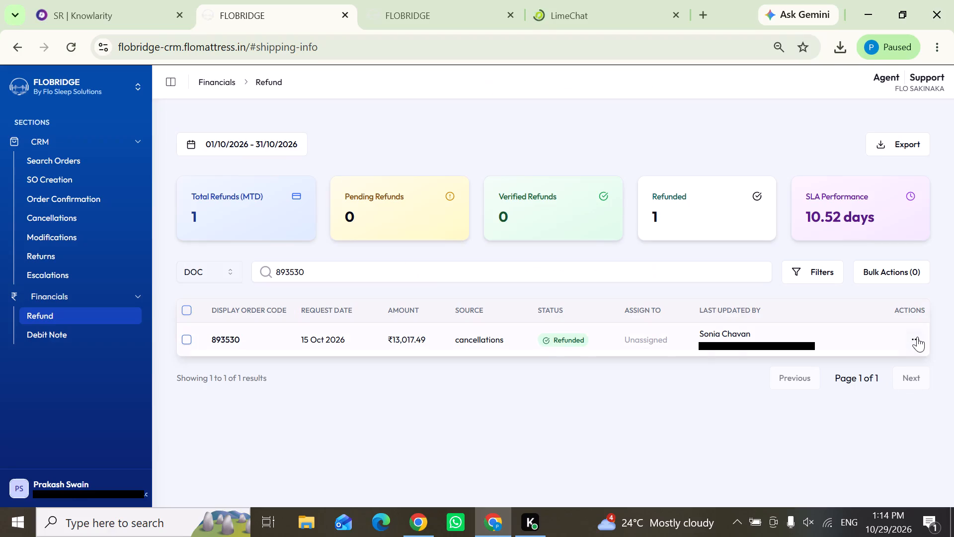
{"action": "left_click", "coordinate": [917, 337]}
{"action": "left_click", "coordinate": [876, 365]}
{"action": "scroll", "coordinate": [605, 313], "scroll_direction": "up", "scroll_amount": 2}
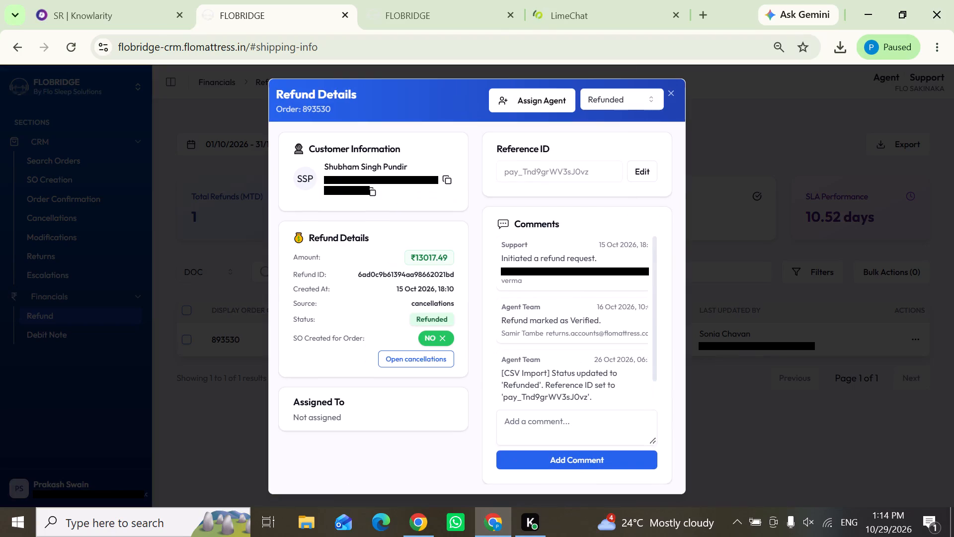
{"action": "scroll", "coordinate": [615, 345], "scroll_direction": "down", "scroll_amount": 2}
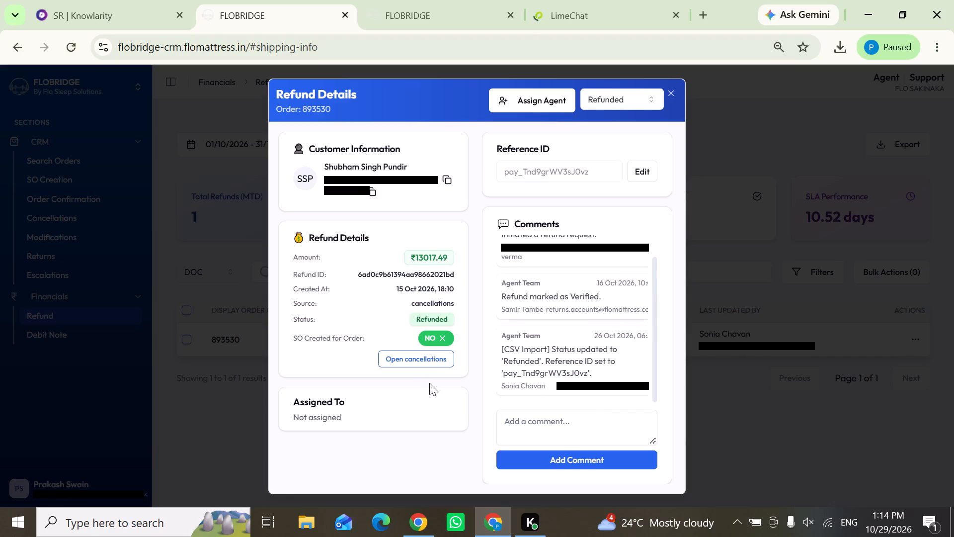
{"action": "left_click", "coordinate": [729, 373]}
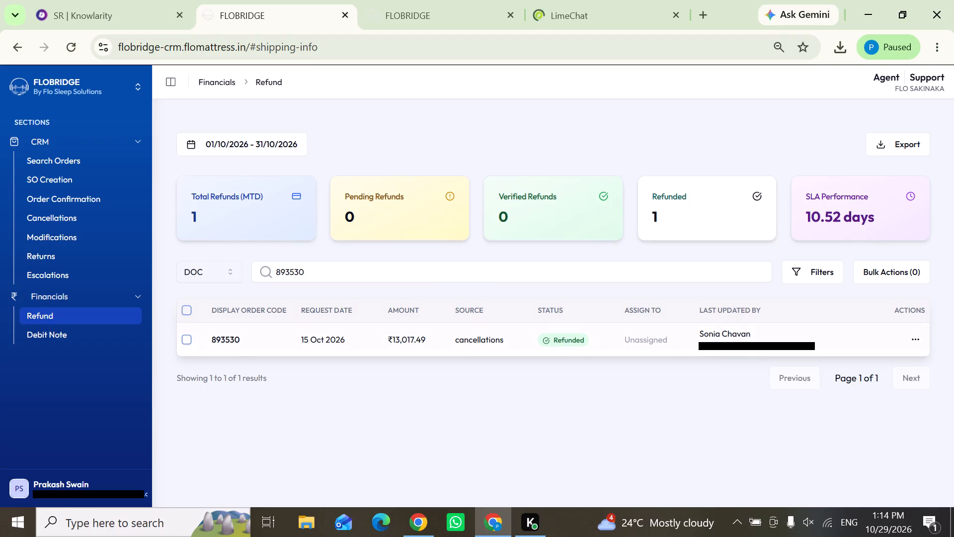
{"action": "left_click_drag", "start_coordinate": [325, 270], "coordinate": [271, 273]}
{"action": "key", "text": "ctrl+c"}
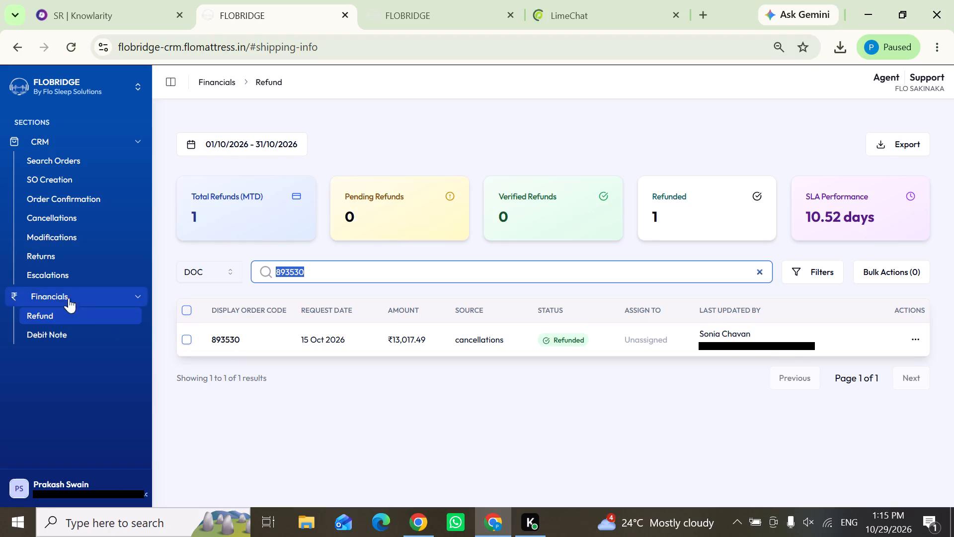
{"action": "left_click", "coordinate": [118, 7]}
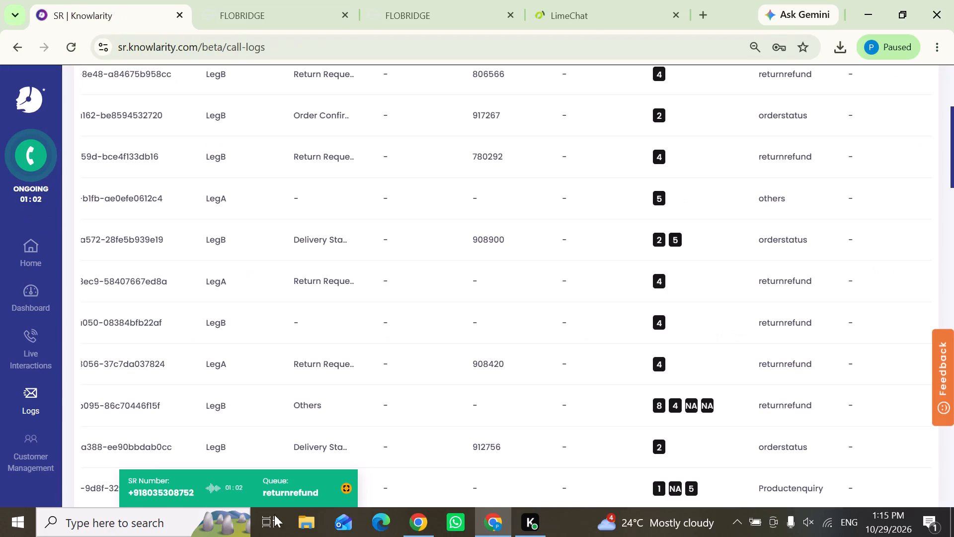
{"action": "left_click", "coordinate": [345, 487]}
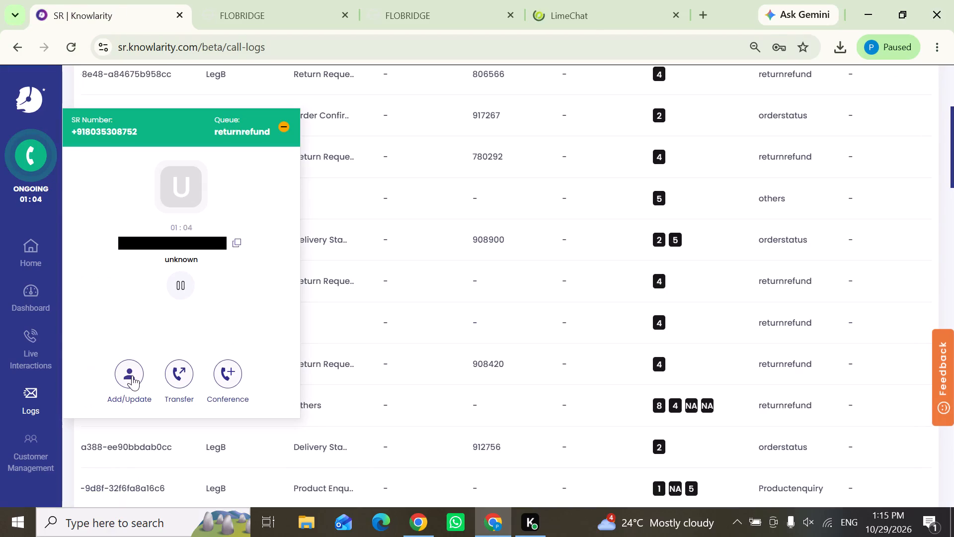
{"action": "left_click", "coordinate": [132, 375]}
{"action": "scroll", "coordinate": [193, 309], "scroll_direction": "down", "scroll_amount": 1}
{"action": "left_click", "coordinate": [131, 323]}
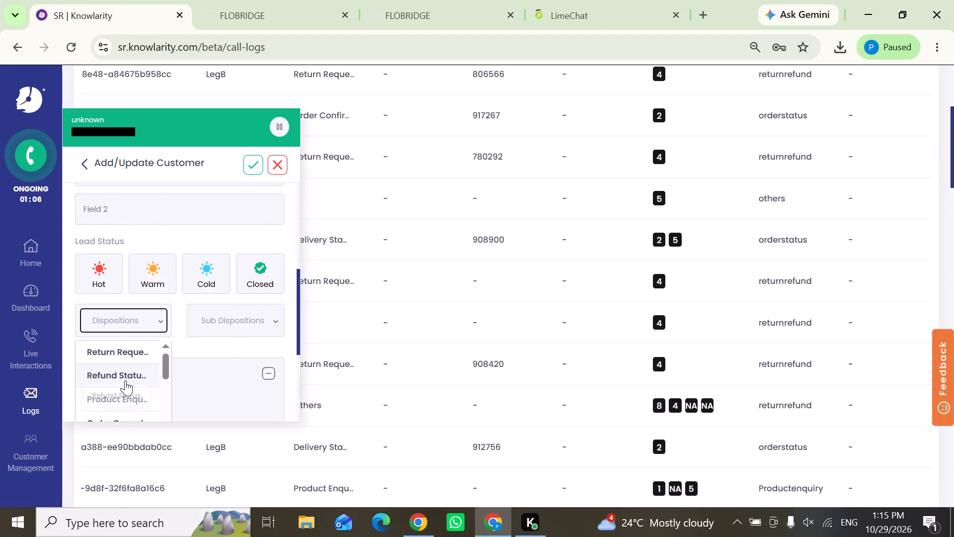
{"action": "left_click", "coordinate": [128, 370]}
{"action": "left_click", "coordinate": [138, 390]}
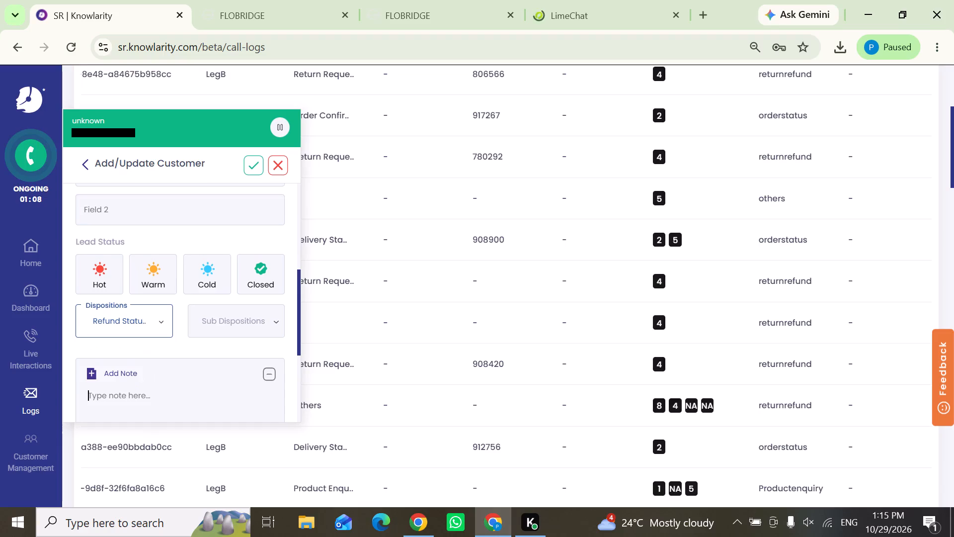
{"action": "key", "text": "ctrl+v"}
{"action": "scroll", "coordinate": [137, 354], "scroll_direction": "up", "scroll_amount": 2}
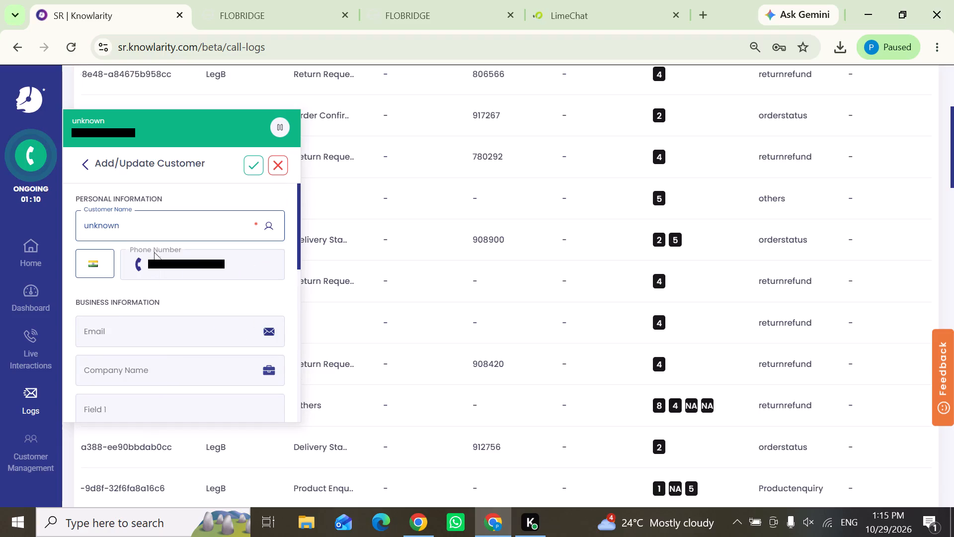
{"action": "left_click", "coordinate": [256, 163]}
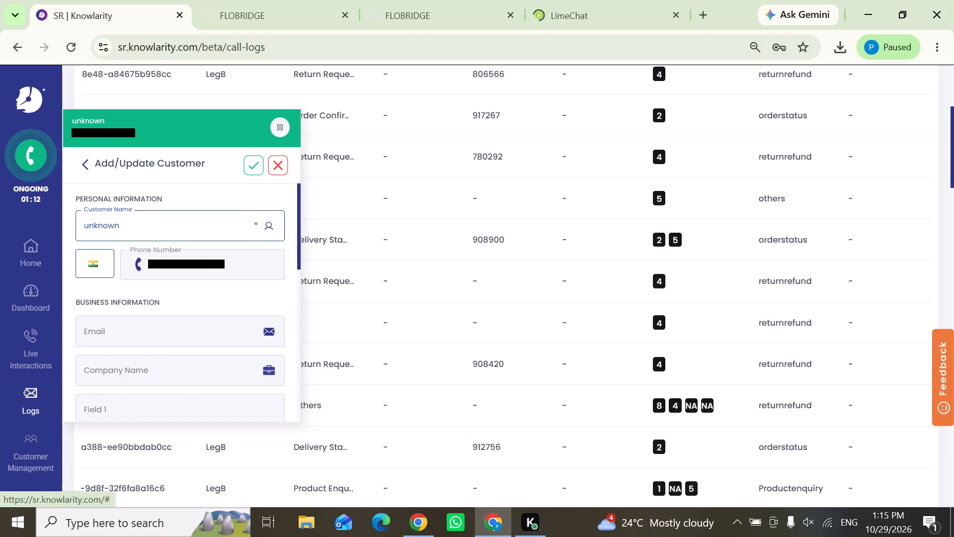
{"action": "left_click", "coordinate": [259, 21]}
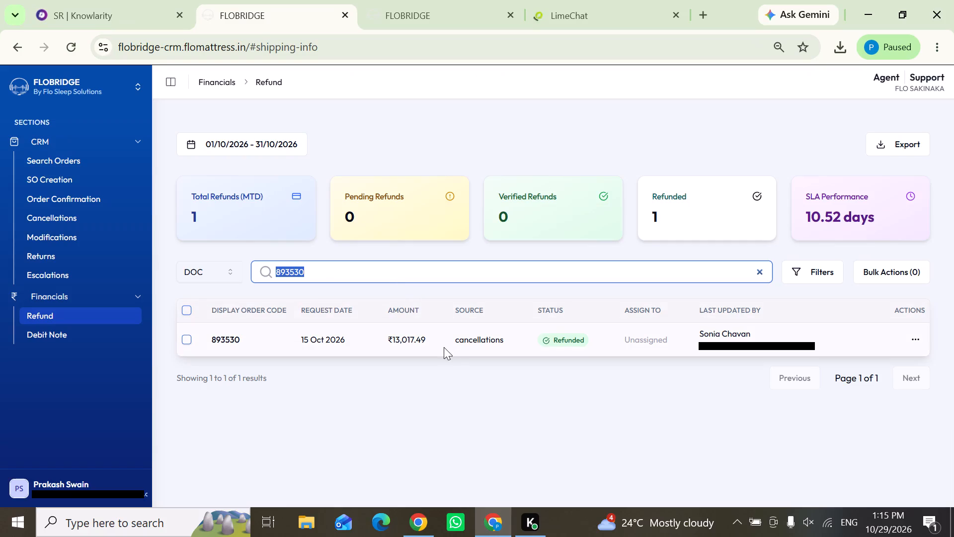
{"action": "left_click", "coordinate": [915, 338]}
{"action": "left_click", "coordinate": [892, 371]}
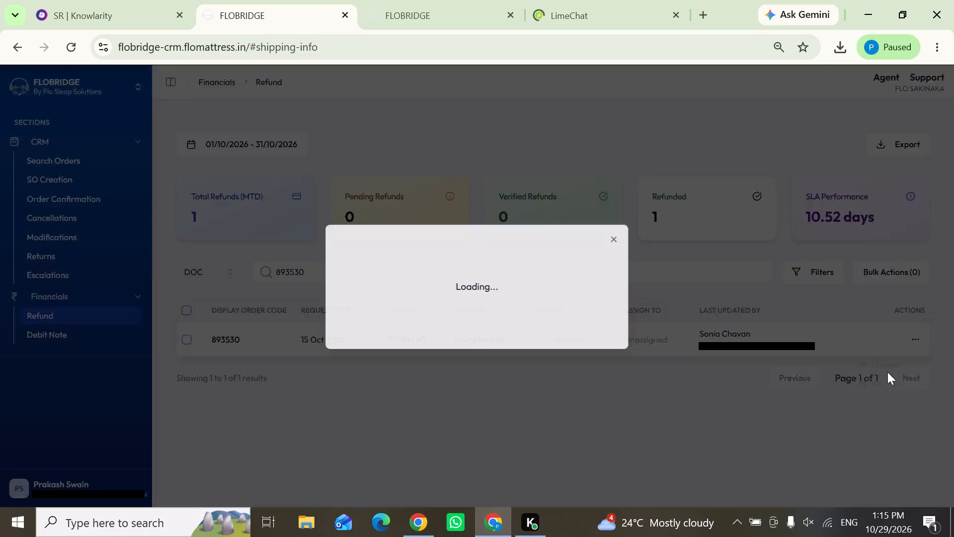
{"action": "scroll", "coordinate": [548, 294], "scroll_direction": "down", "scroll_amount": 4}
{"action": "scroll", "coordinate": [549, 302], "scroll_direction": "up", "scroll_amount": 4}
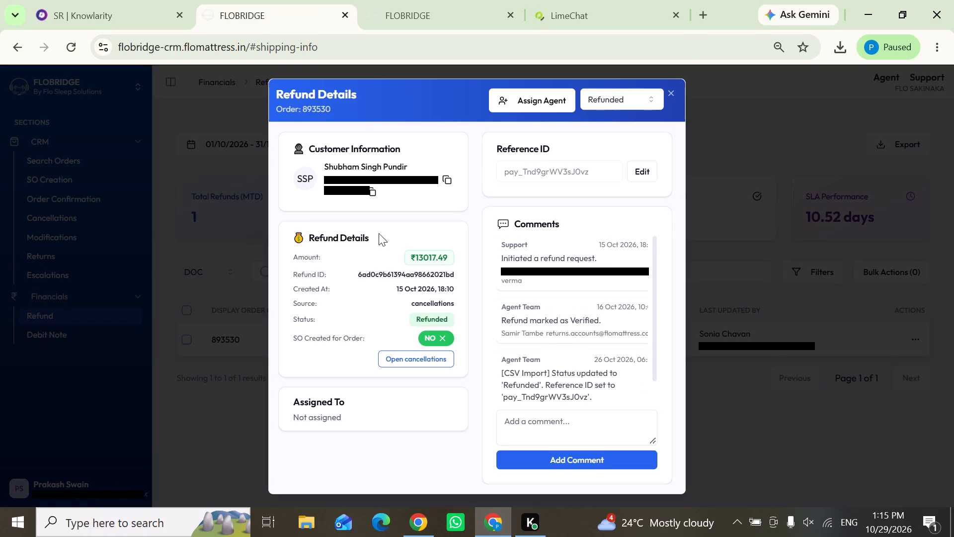
{"action": "left_click", "coordinate": [780, 336]}
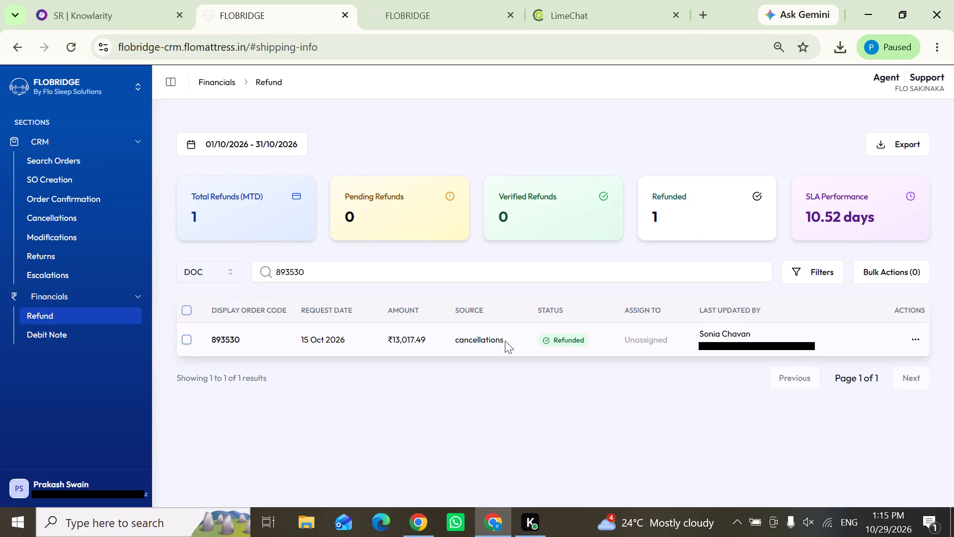
{"action": "left_click_drag", "start_coordinate": [505, 341], "coordinate": [478, 341]}
{"action": "left_click", "coordinate": [494, 371]}
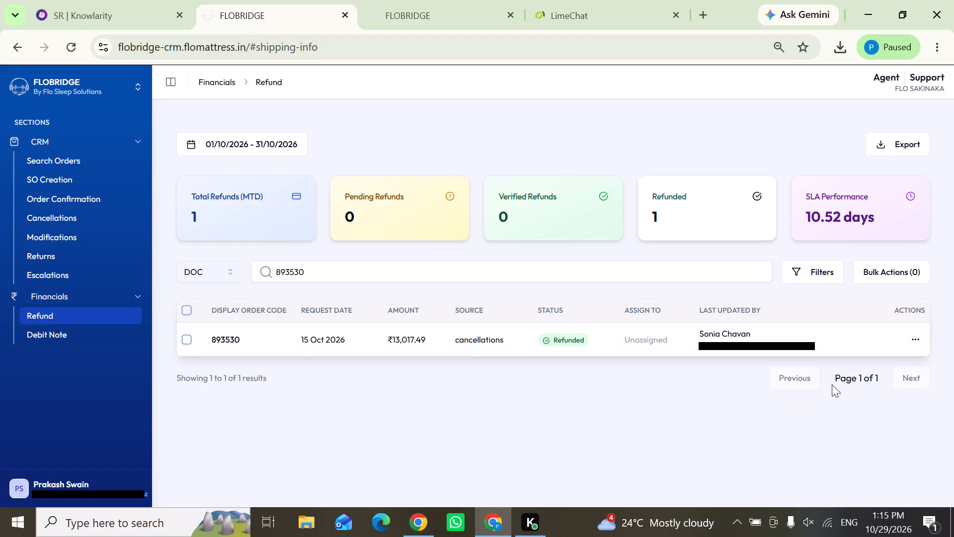
{"action": "left_click", "coordinate": [914, 338]}
{"action": "left_click", "coordinate": [897, 365]}
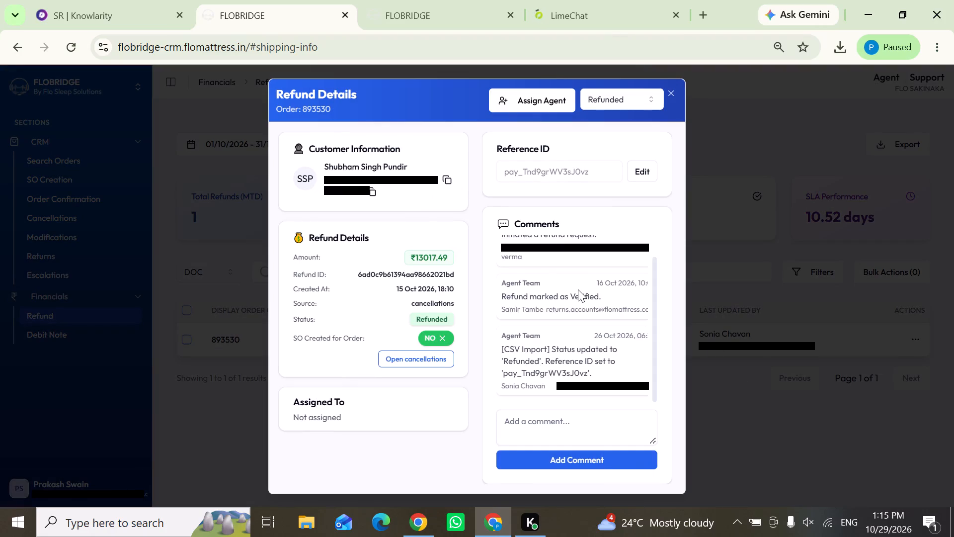
{"action": "scroll", "coordinate": [566, 277], "scroll_direction": "up", "scroll_amount": 3}
{"action": "left_click_drag", "start_coordinate": [529, 281], "coordinate": [526, 280]}
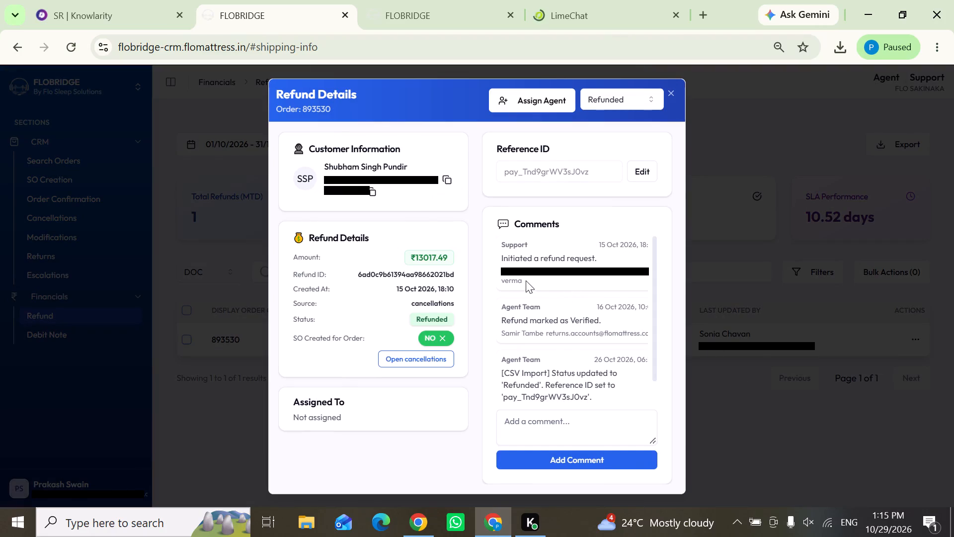
{"action": "left_click_drag", "start_coordinate": [526, 280], "coordinate": [503, 267]}
{"action": "left_click_drag", "start_coordinate": [503, 267], "coordinate": [652, 269]}
{"action": "left_click", "coordinate": [563, 289]}
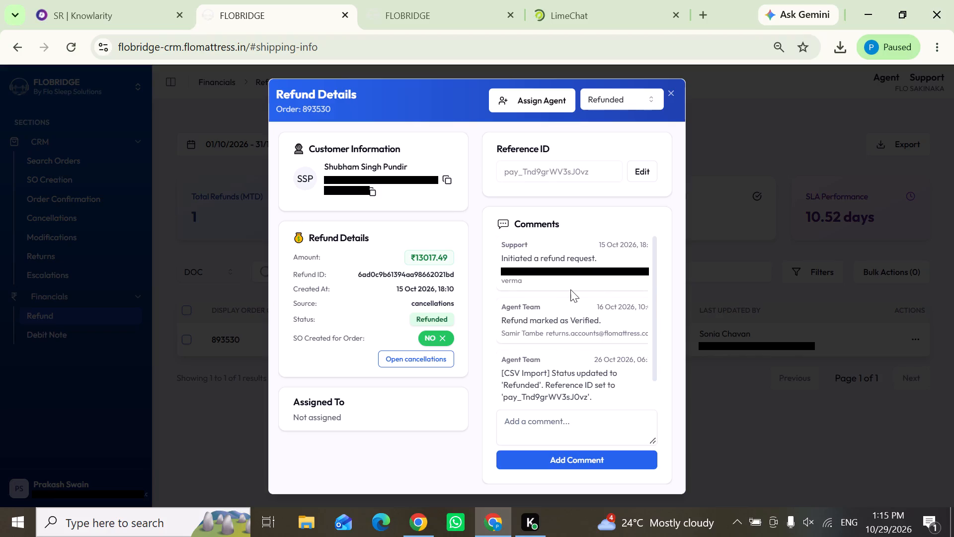
{"action": "scroll", "coordinate": [603, 292], "scroll_direction": "up", "scroll_amount": 2}
{"action": "scroll", "coordinate": [603, 292], "scroll_direction": "down", "scroll_amount": 4}
{"action": "scroll", "coordinate": [602, 296], "scroll_direction": "up", "scroll_amount": 3}
{"action": "scroll", "coordinate": [602, 296], "scroll_direction": "down", "scroll_amount": 3}
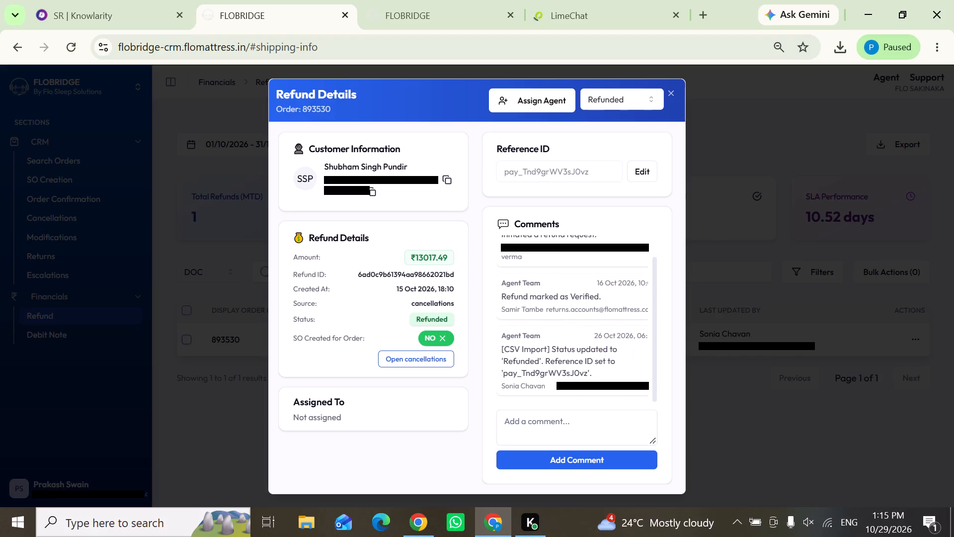
{"action": "left_click_drag", "start_coordinate": [595, 372], "coordinate": [502, 348]}
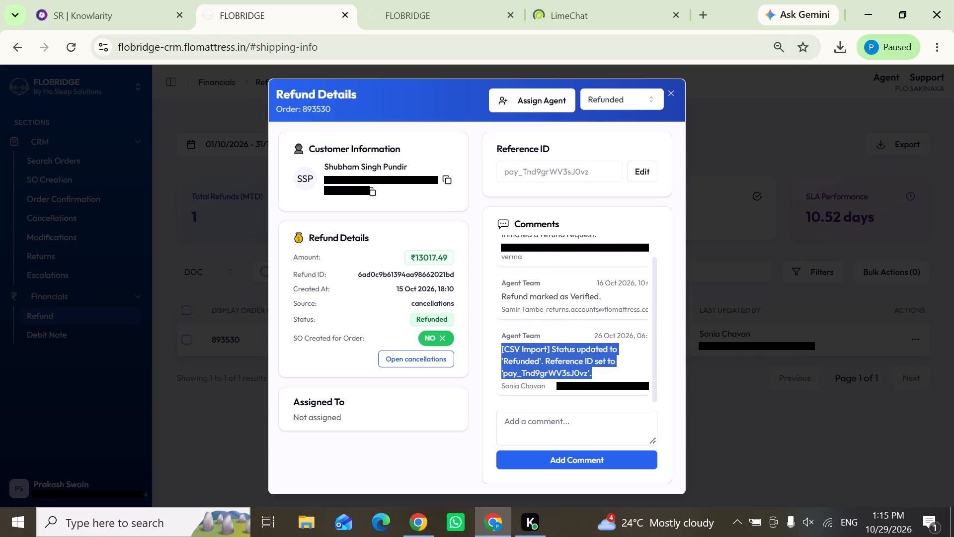
{"action": "left_click_drag", "start_coordinate": [502, 348], "coordinate": [502, 348]}
{"action": "left_click", "coordinate": [673, 402]}
{"action": "left_click", "coordinate": [784, 258]}
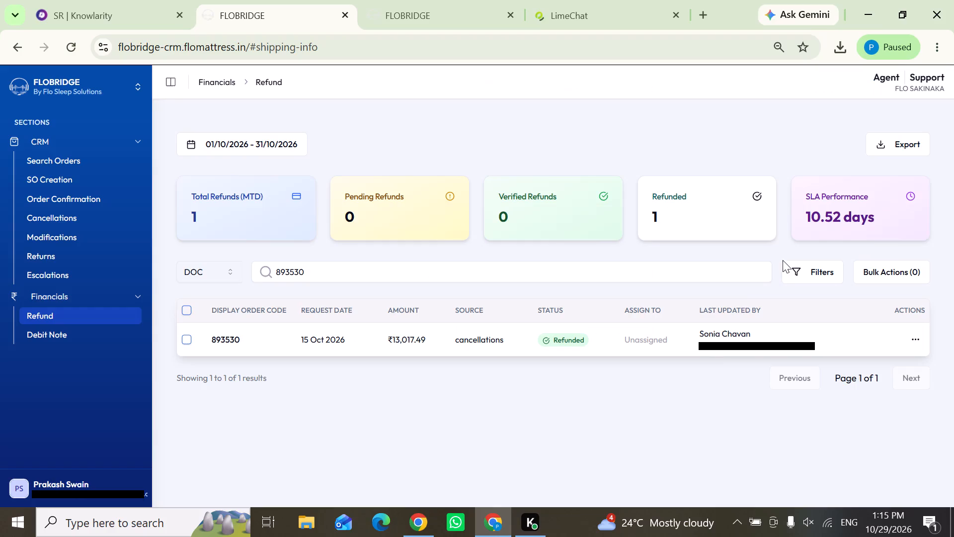
Switch to the Google Chat window showing the Futwork! Flo Mattress 26thMay space.
{"action": "left_click", "coordinate": [856, 0]}
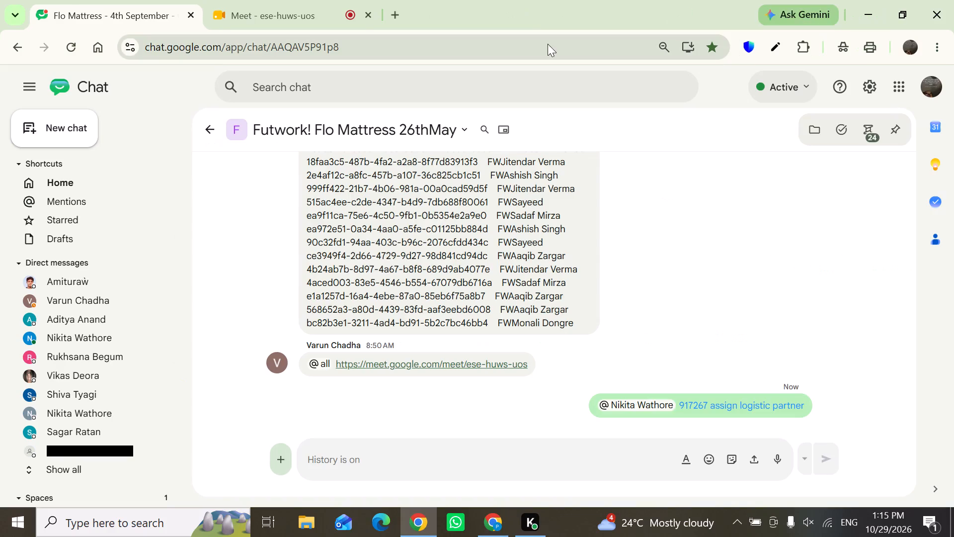
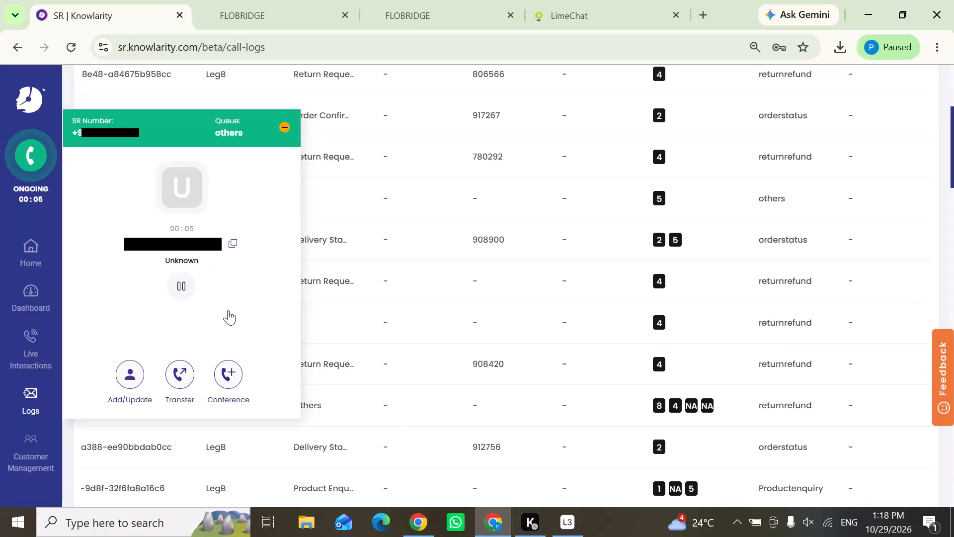
Copy the caller's phone number from Knowlarity and search FLOBRIDGE orders by Notification Mobile, using the number without its country code.
{"action": "left_click", "coordinate": [234, 238]}
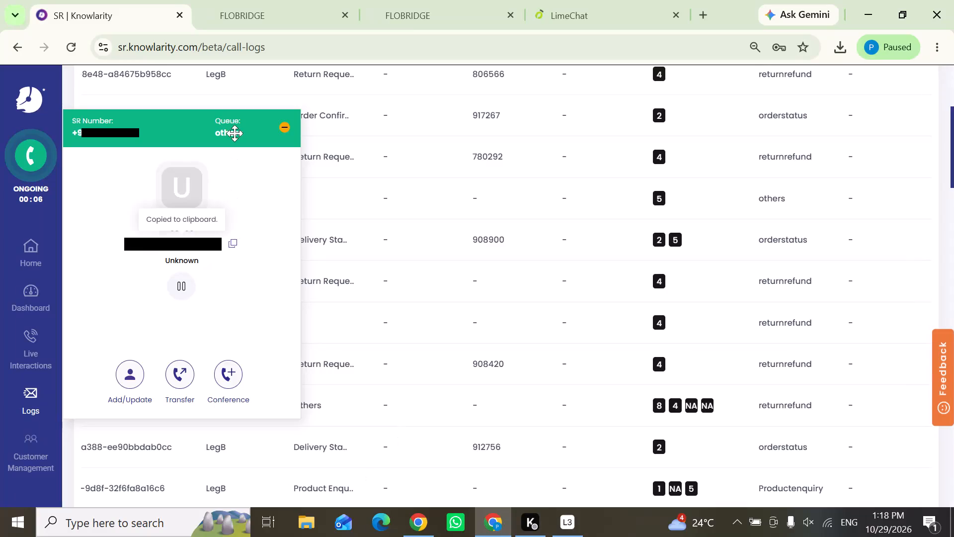
{"action": "left_click", "coordinate": [255, 11]}
{"action": "left_click", "coordinate": [84, 159]}
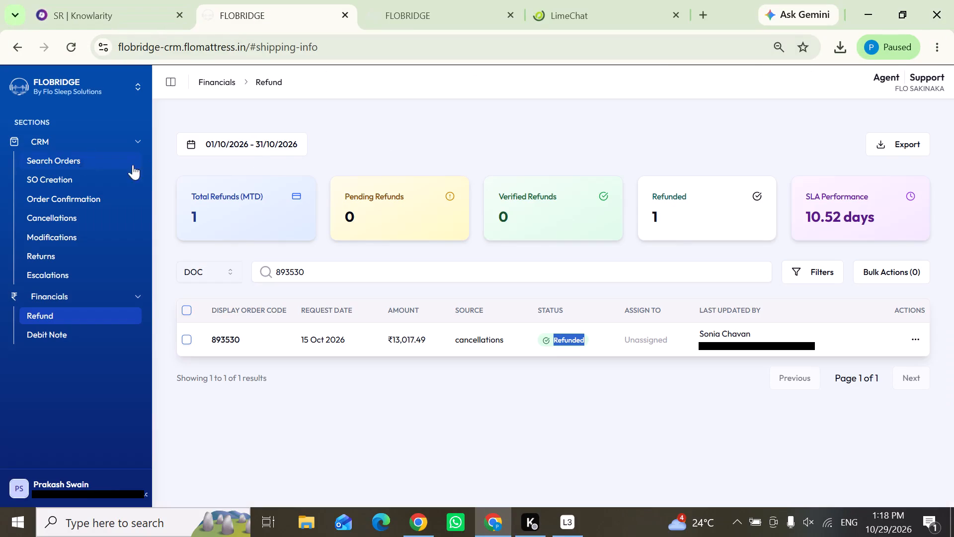
{"action": "left_click", "coordinate": [281, 137]}
{"action": "left_click", "coordinate": [284, 176]}
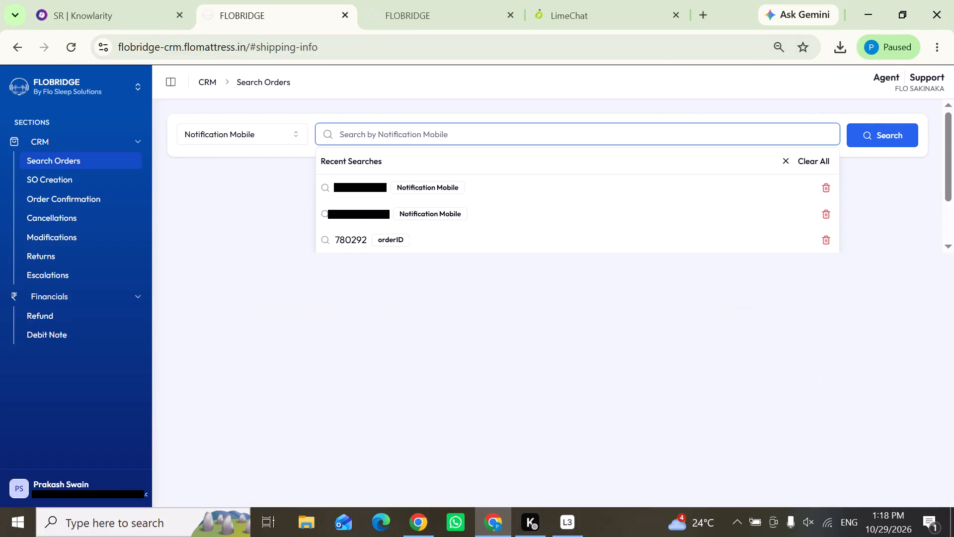
{"action": "key", "text": "ctrl+v"}
{"action": "left_click_drag", "start_coordinate": [351, 133], "coordinate": [304, 133]}
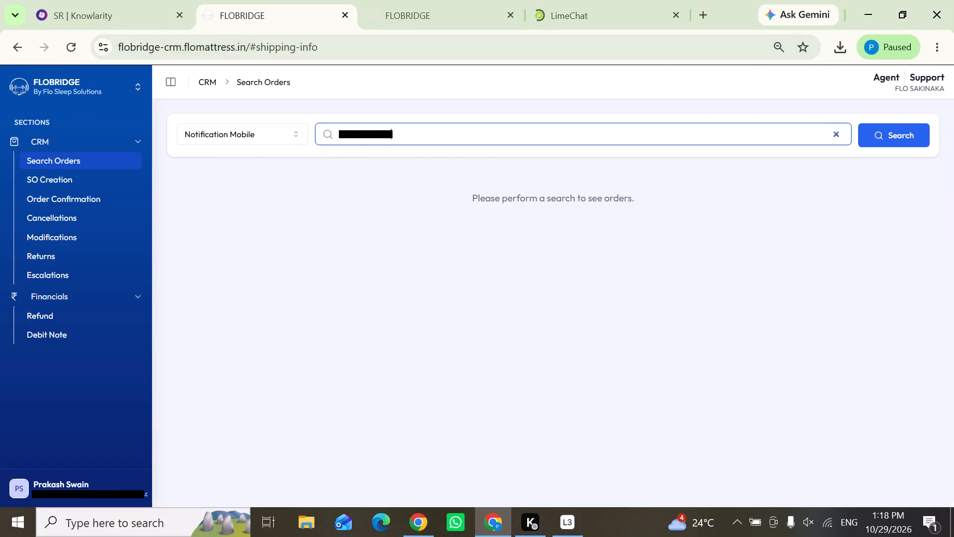
{"action": "key", "text": "BackSpace"}
{"action": "left_click", "coordinate": [907, 137]}
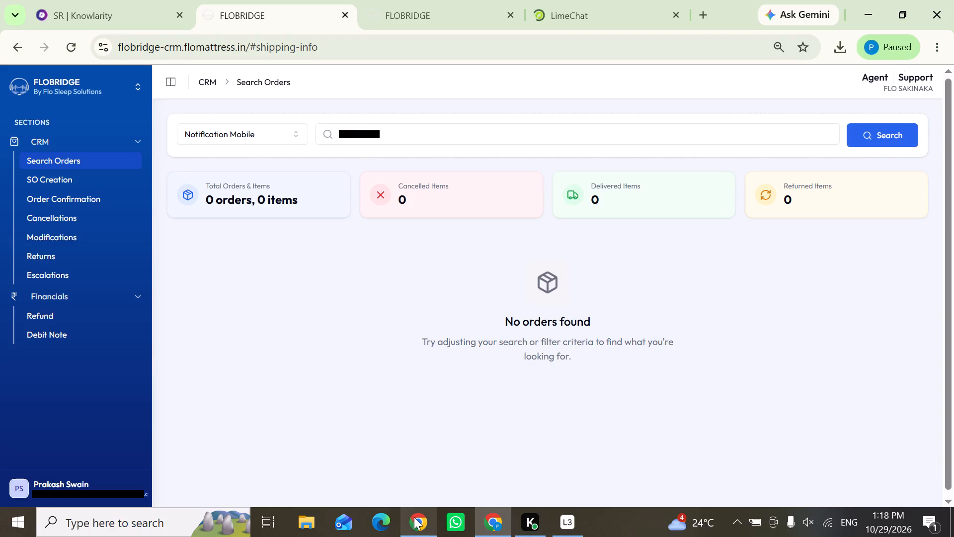
In Knowlarity, save the ongoing call's customer record with the caller's first name and the disposition Product Enquiry.
{"action": "left_click", "coordinate": [118, 6]}
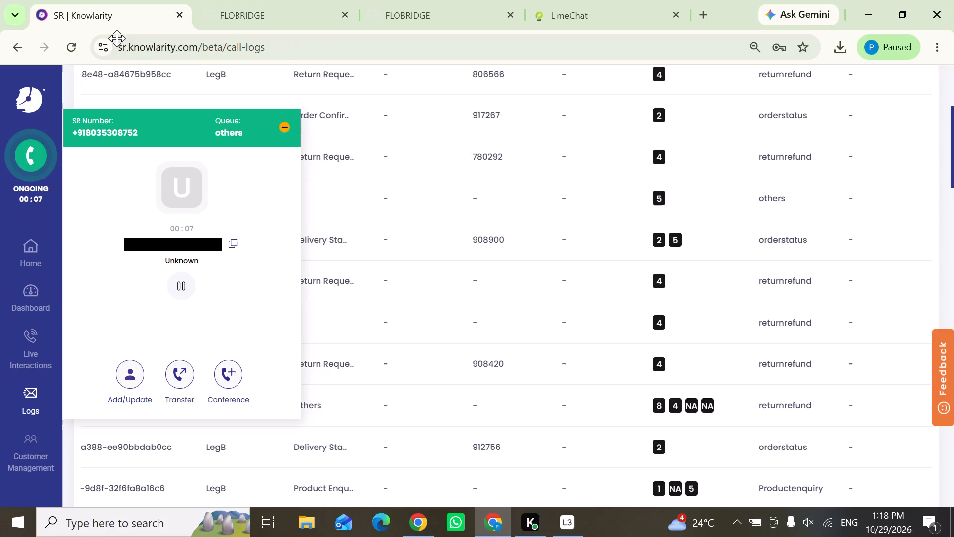
{"action": "left_click", "coordinate": [136, 371]}
{"action": "left_click", "coordinate": [149, 228]}
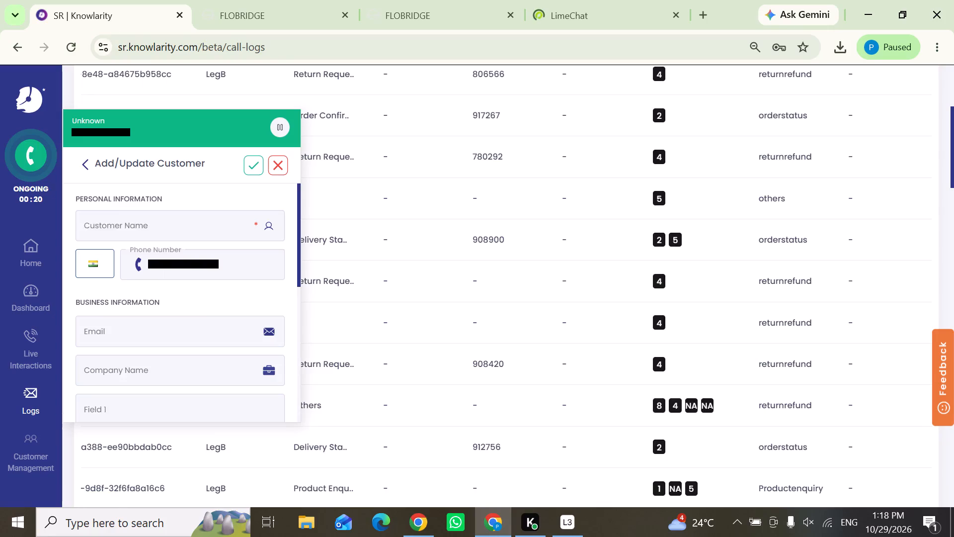
{"action": "type", "text": "vijay"}
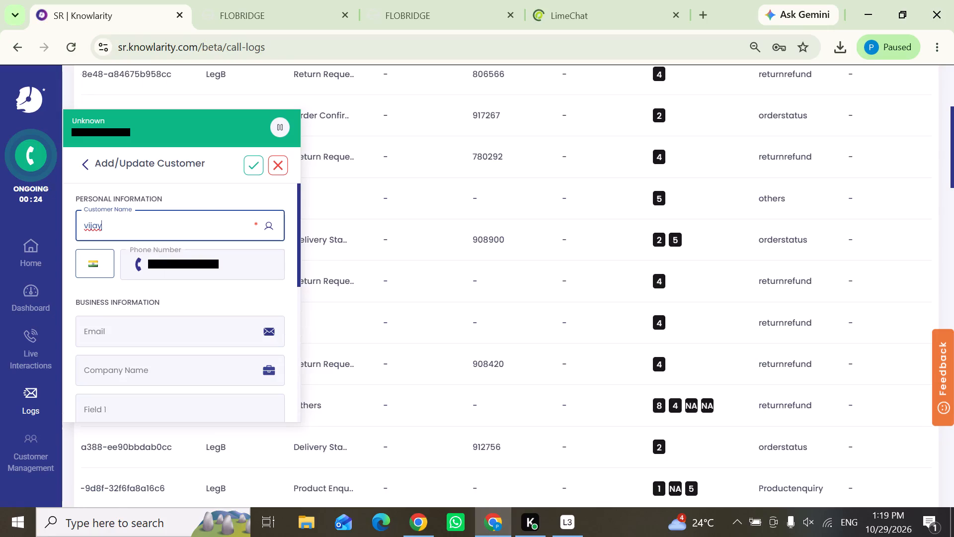
{"action": "scroll", "coordinate": [147, 344], "scroll_direction": "down", "scroll_amount": 1}
{"action": "left_click", "coordinate": [149, 323]}
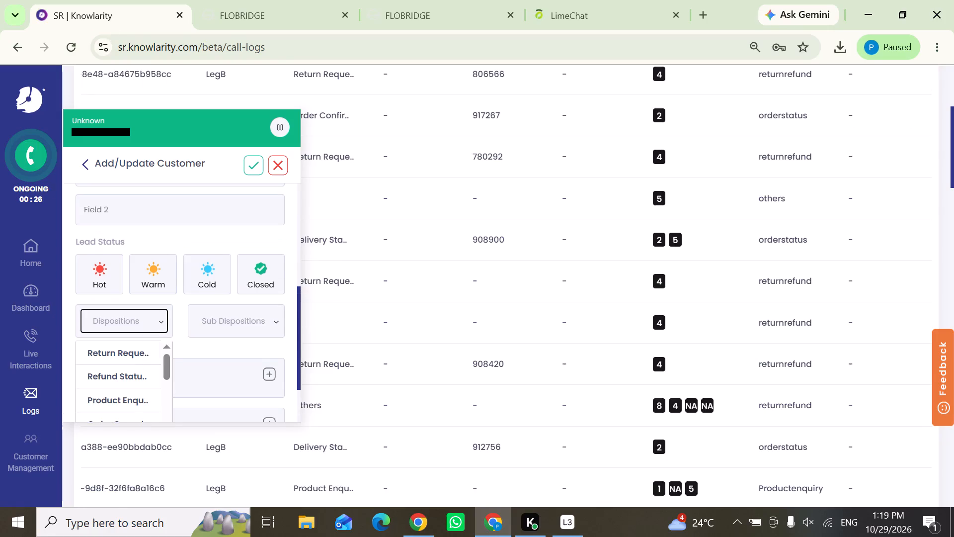
{"action": "left_click", "coordinate": [127, 397]}
{"action": "left_click", "coordinate": [255, 171]}
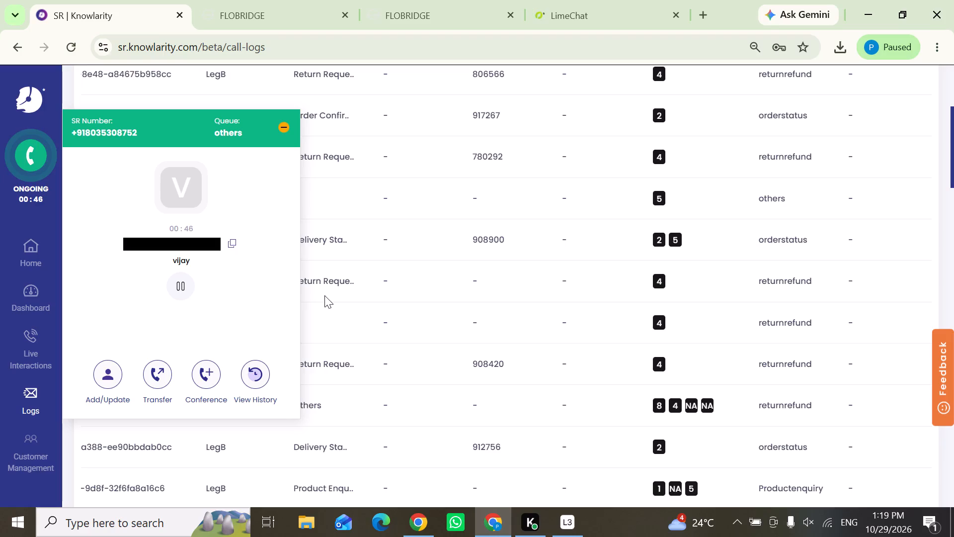
Open the Flo Ergo memory foam mattress product page on flomattress.com in a new tab.
{"action": "left_click", "coordinate": [710, 14]}
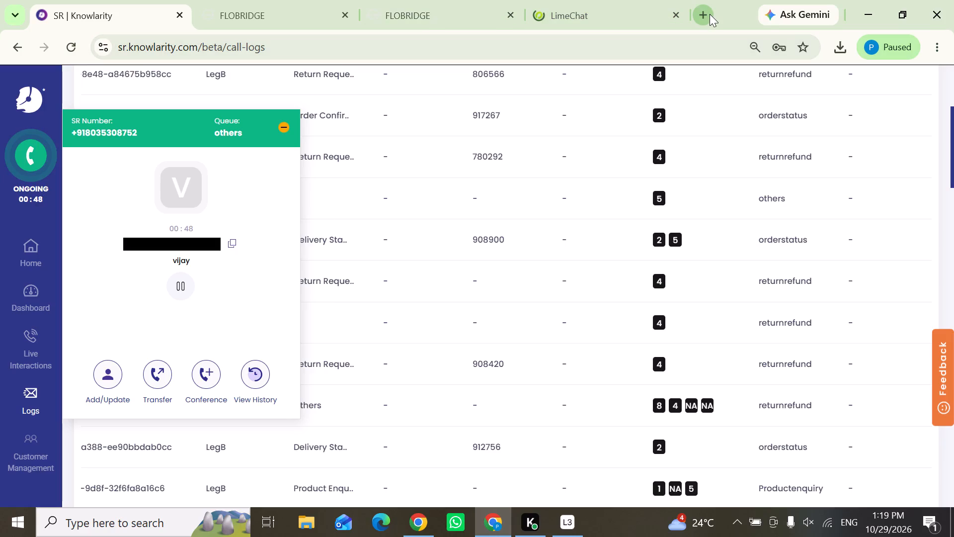
{"action": "type", "text": "buy"}
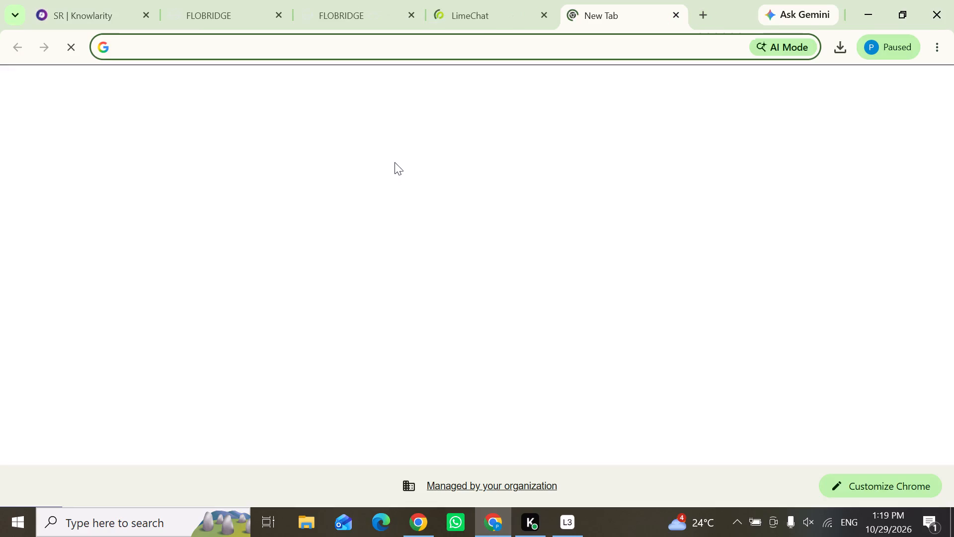
{"action": "key", "text": "Return"}
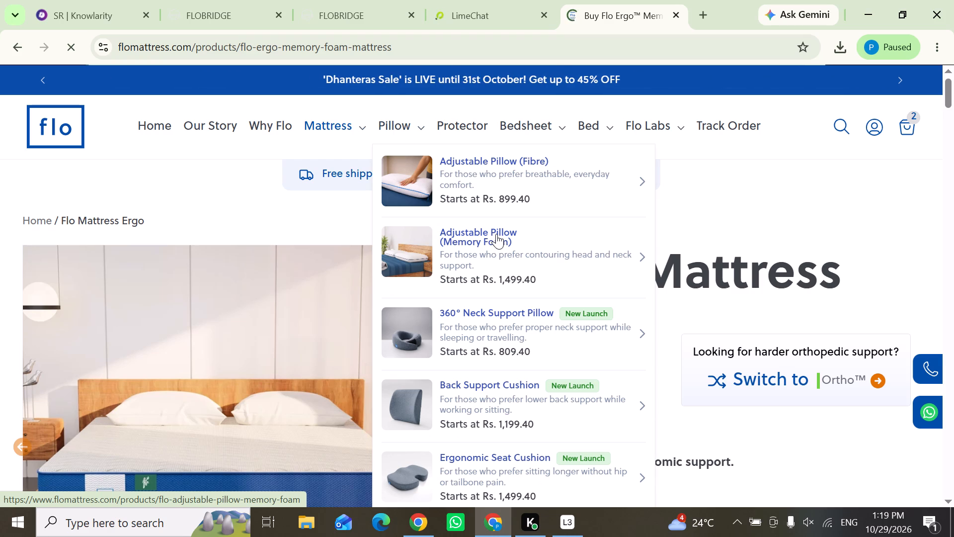
Select the King size for the Ergo mattress and check its offer price and expected delivery date.
{"action": "scroll", "coordinate": [788, 273], "scroll_direction": "down", "scroll_amount": 1}
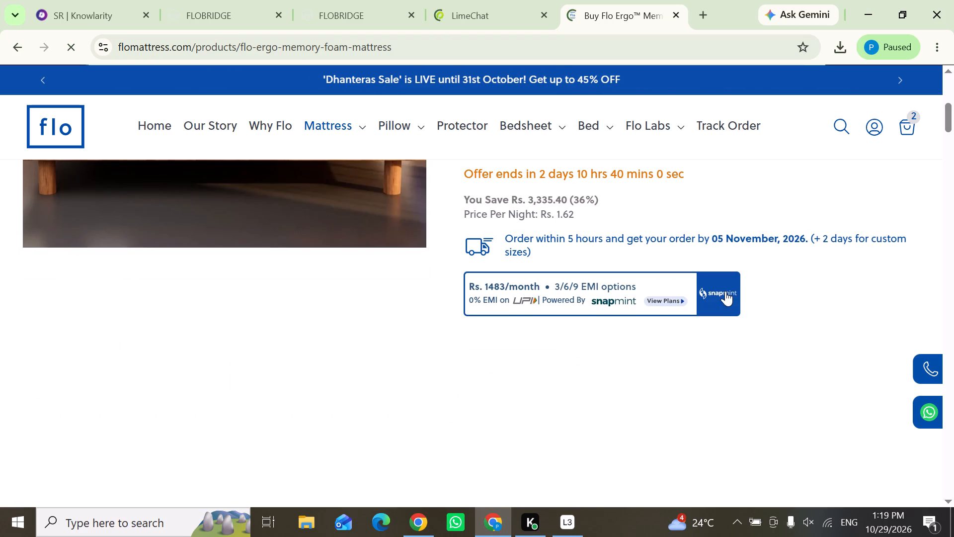
{"action": "scroll", "coordinate": [713, 342], "scroll_direction": "down", "scroll_amount": 1}
{"action": "left_click", "coordinate": [687, 201]}
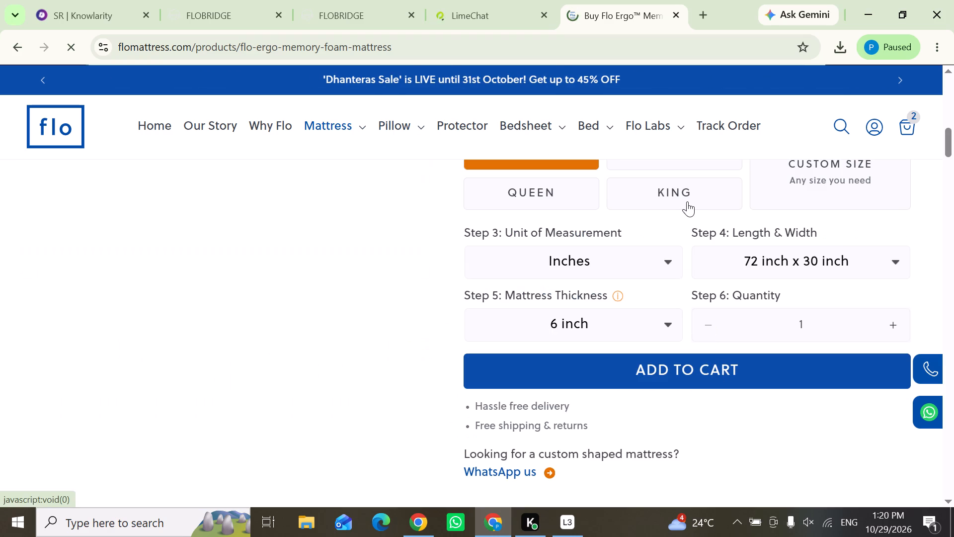
{"action": "scroll", "coordinate": [735, 247], "scroll_direction": "up", "scroll_amount": 1}
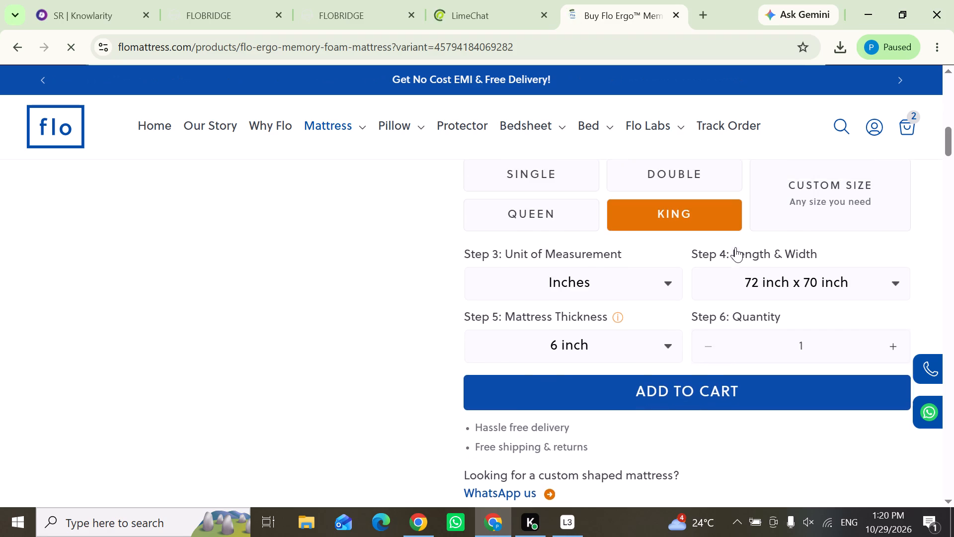
{"action": "scroll", "coordinate": [735, 248], "scroll_direction": "up", "scroll_amount": 1}
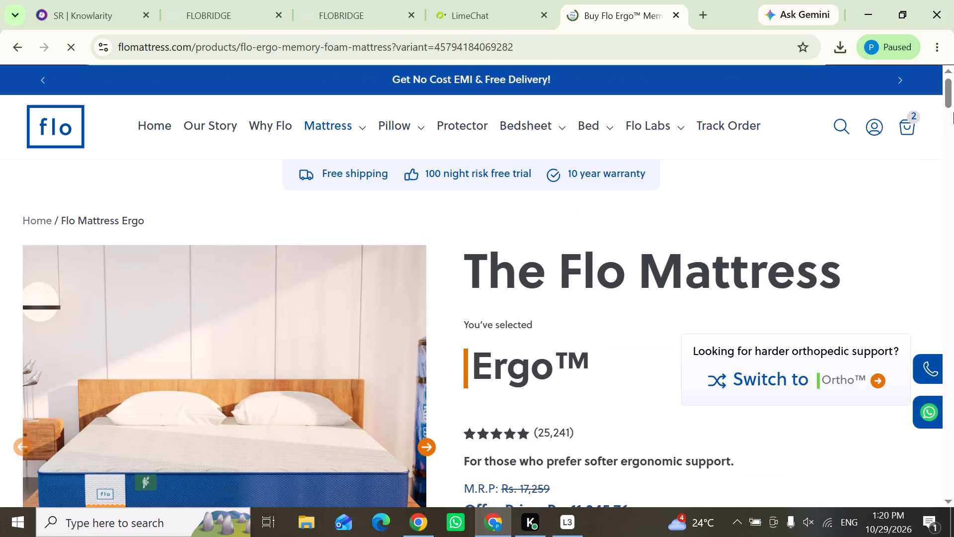
{"action": "left_click_drag", "start_coordinate": [953, 91], "coordinate": [952, 107]}
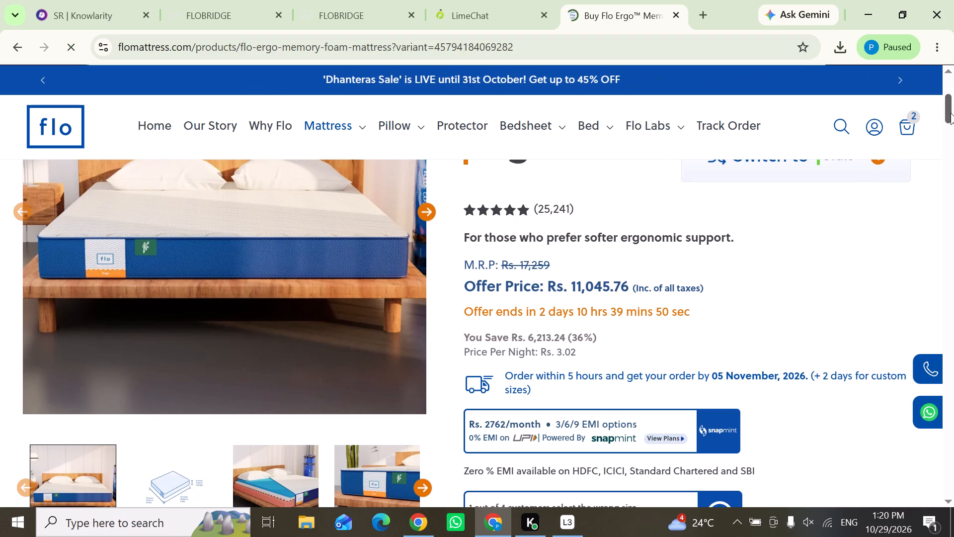
{"action": "left_click_drag", "start_coordinate": [950, 112], "coordinate": [948, 94]}
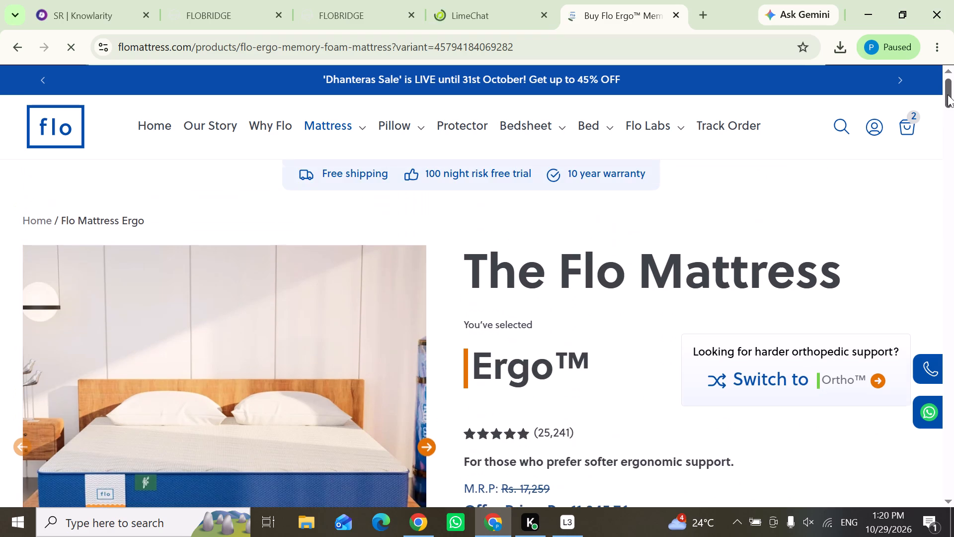
{"action": "left_click_drag", "start_coordinate": [948, 94], "coordinate": [946, 107]}
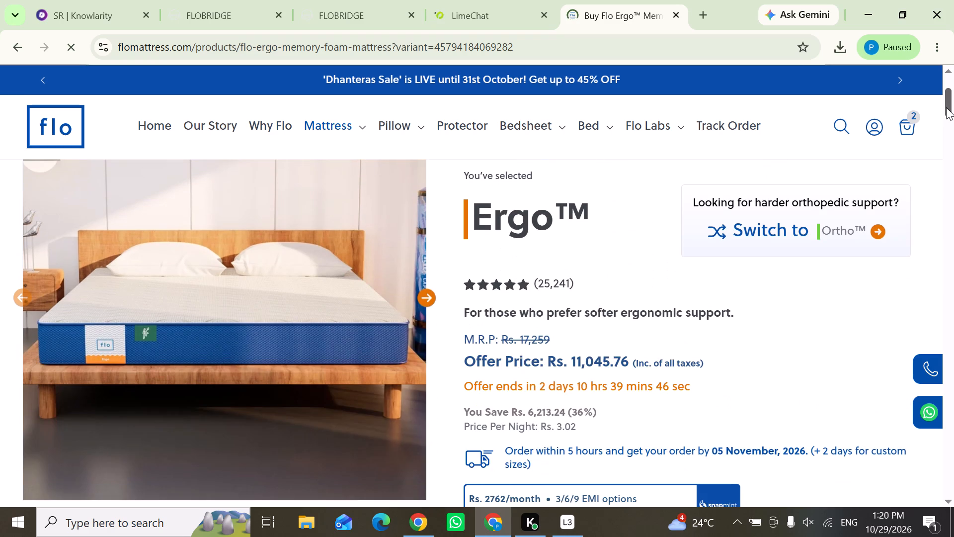
{"action": "left_click_drag", "start_coordinate": [946, 107], "coordinate": [951, 151]}
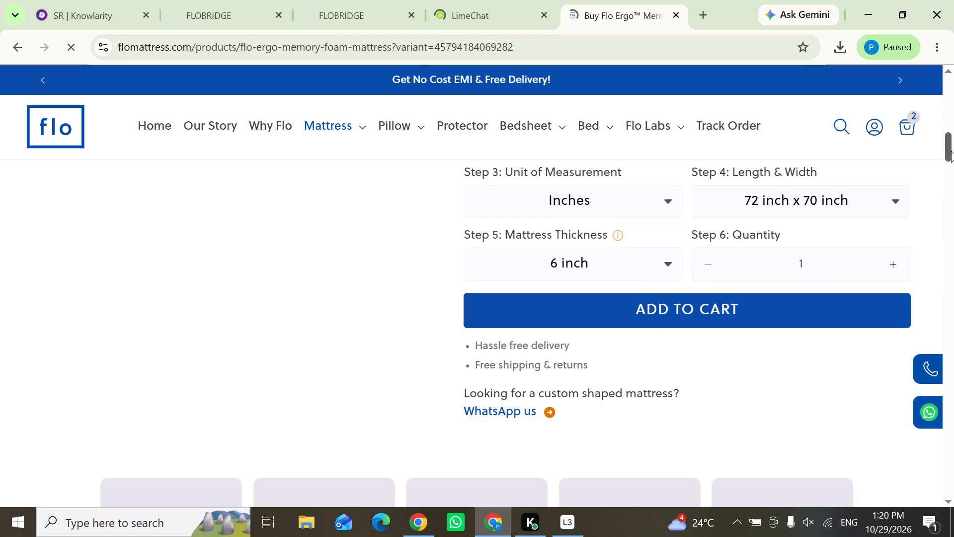
Highlight the delivery notes below the cart option, ending with only the free shipping and returns line selected.
{"action": "left_click_drag", "start_coordinate": [594, 364], "coordinate": [512, 368]}
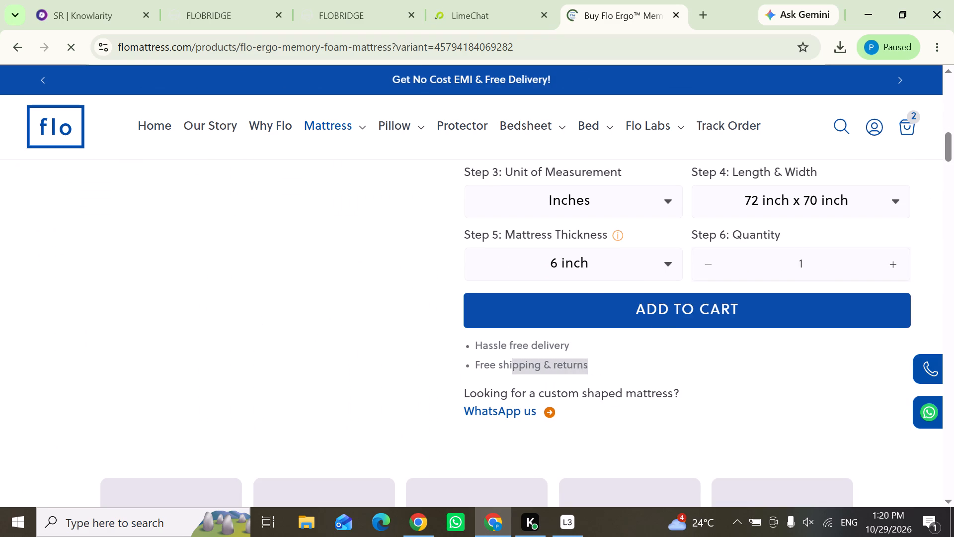
{"action": "left_click_drag", "start_coordinate": [512, 368], "coordinate": [466, 342]}
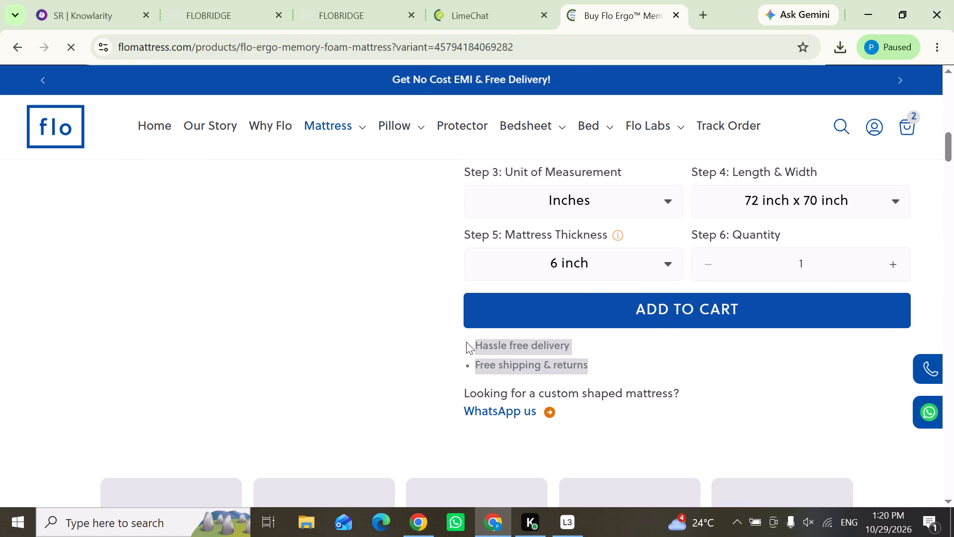
{"action": "left_click_drag", "start_coordinate": [466, 342], "coordinate": [451, 302]}
{"action": "left_click", "coordinate": [685, 360]}
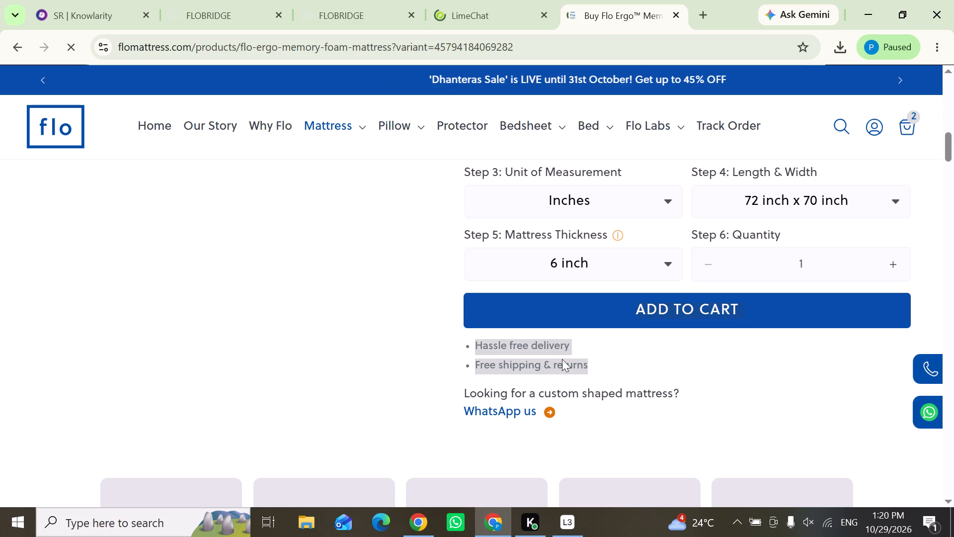
{"action": "left_click_drag", "start_coordinate": [476, 369], "coordinate": [590, 367]}
Select the Single size for the Ergo mattress and look through its available length and width options in inches.
{"action": "scroll", "coordinate": [746, 214], "scroll_direction": "up", "scroll_amount": 1}
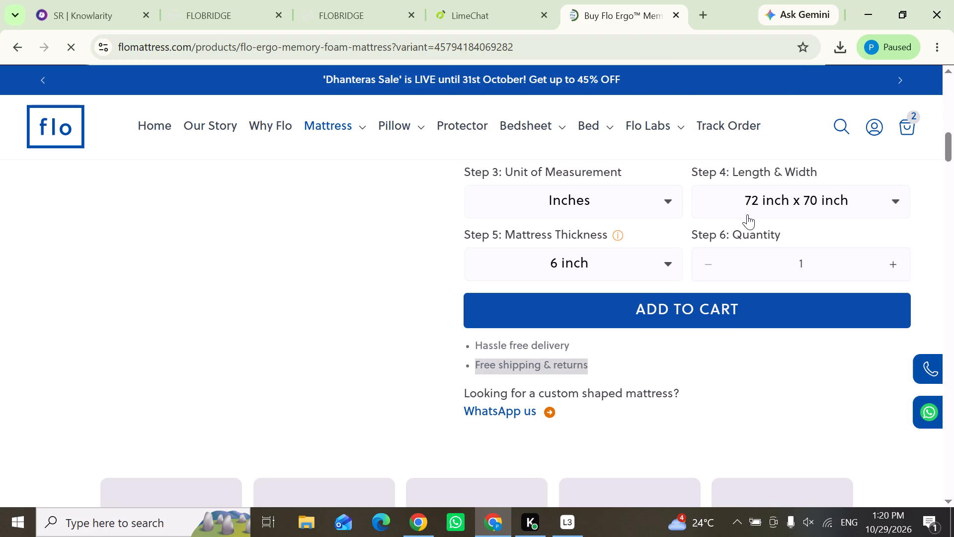
{"action": "left_click", "coordinate": [559, 467]}
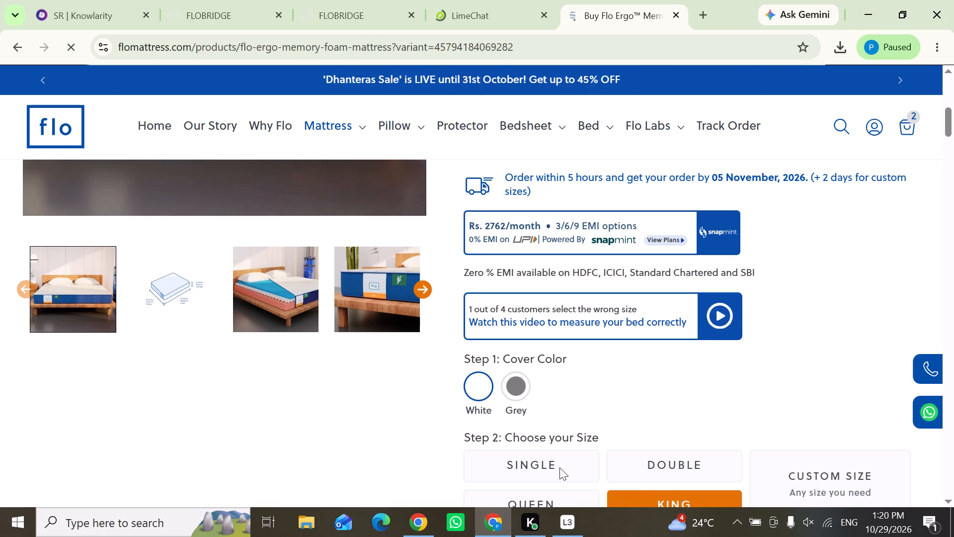
{"action": "left_click_drag", "start_coordinate": [949, 124], "coordinate": [949, 131]}
{"action": "left_click", "coordinate": [763, 468]}
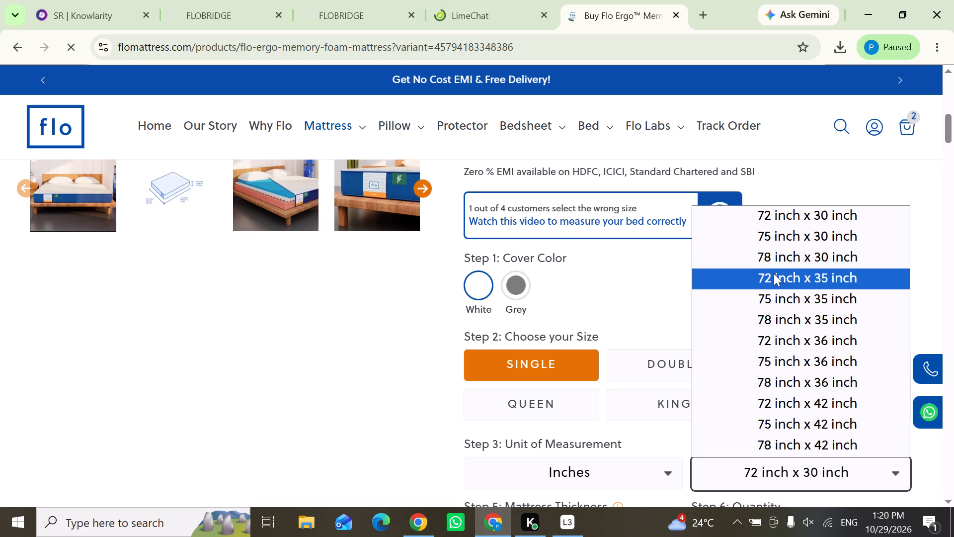
Select the Double size for the Ergo mattress and check its offer price.
{"action": "left_click", "coordinate": [641, 368]}
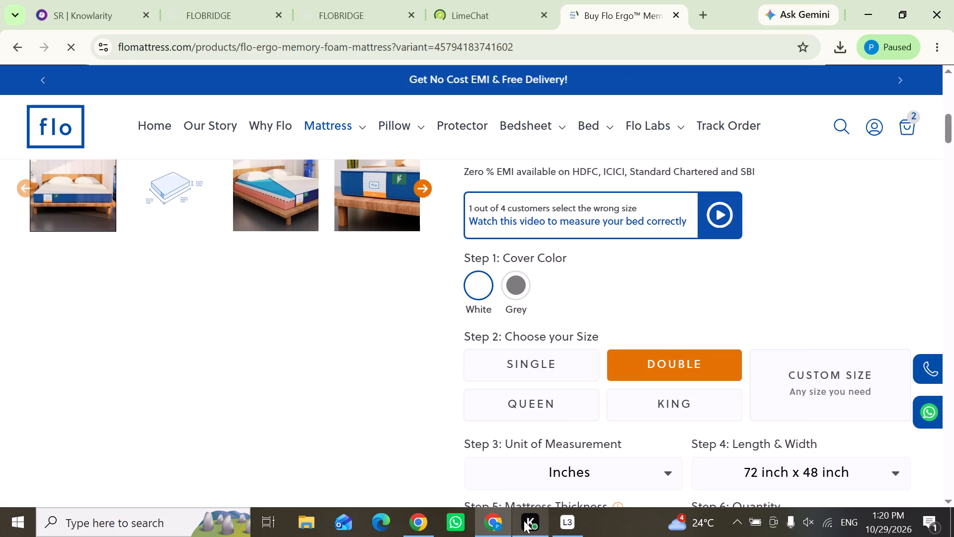
{"action": "scroll", "coordinate": [822, 296], "scroll_direction": "down", "scroll_amount": 1}
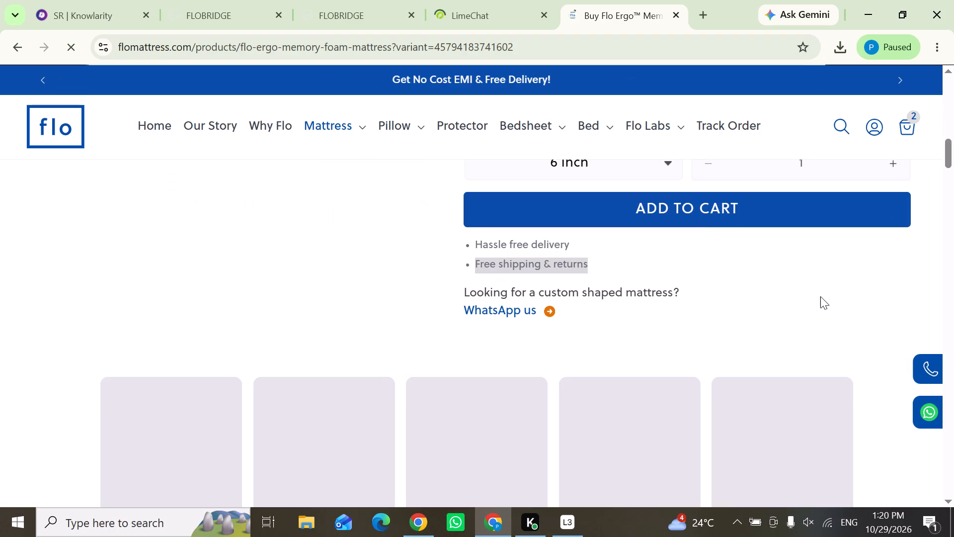
{"action": "left_click_drag", "start_coordinate": [953, 151], "coordinate": [951, 97]}
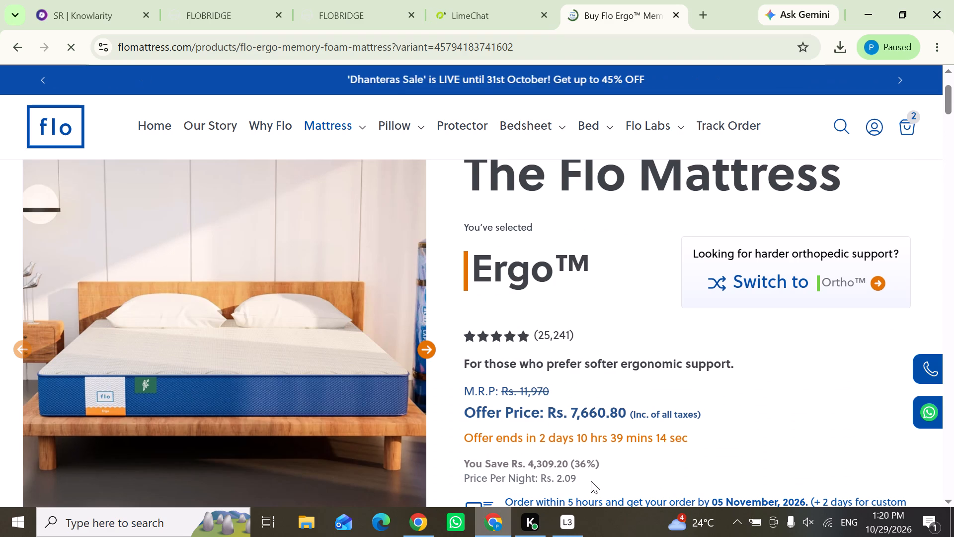
{"action": "scroll", "coordinate": [726, 400], "scroll_direction": "down", "scroll_amount": 1}
{"action": "scroll", "coordinate": [656, 404], "scroll_direction": "up", "scroll_amount": 1}
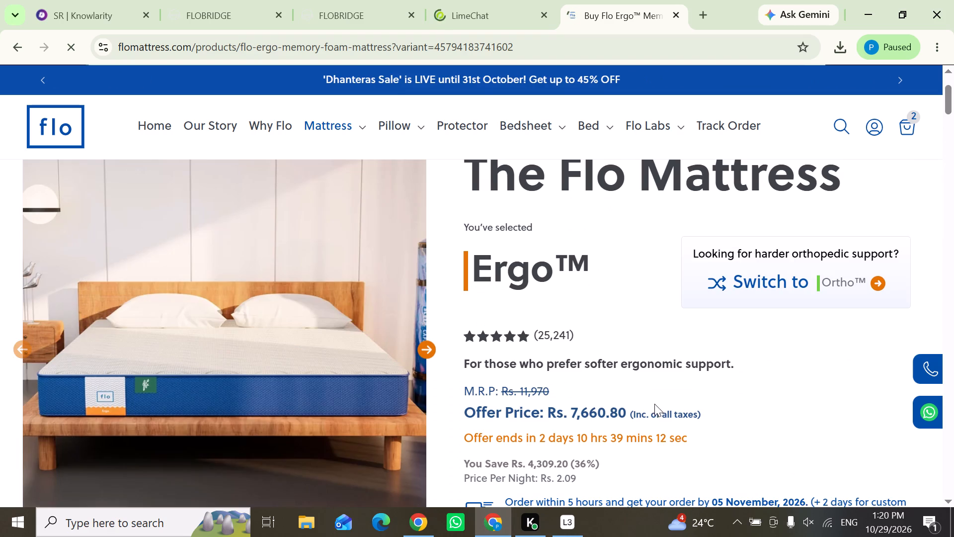
{"action": "scroll", "coordinate": [537, 364], "scroll_direction": "down", "scroll_amount": 1}
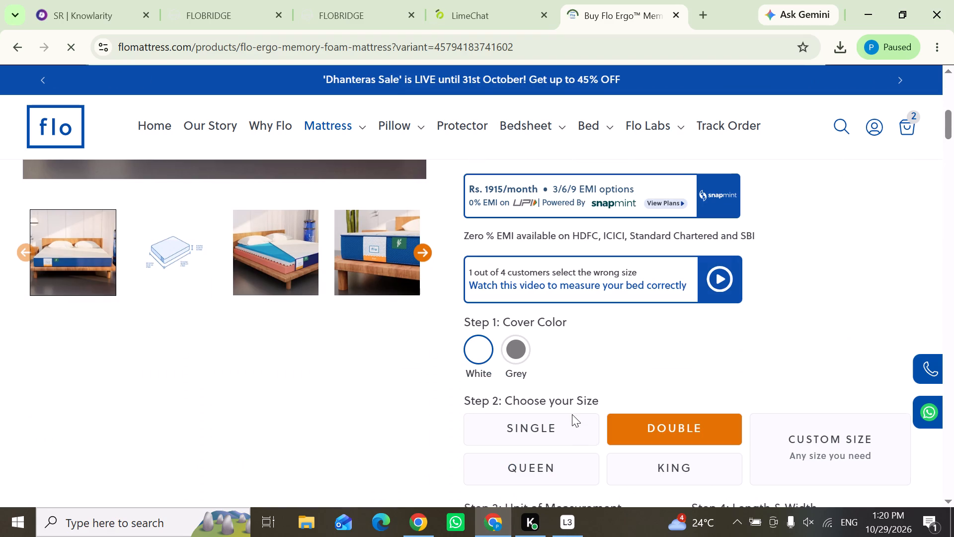
Set the Double Ergo mattress's thickness to 4 inch.
{"action": "left_click_drag", "start_coordinate": [953, 123], "coordinate": [953, 144]}
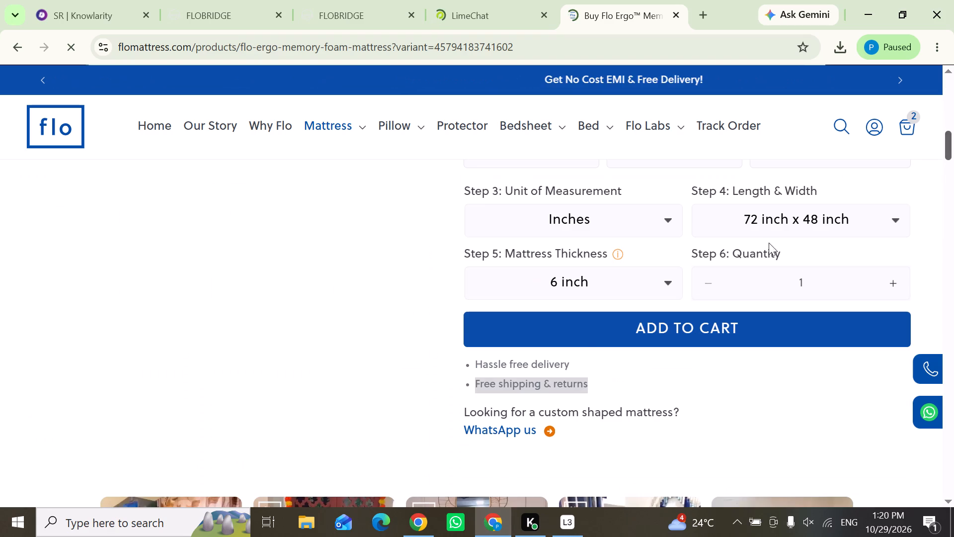
{"action": "left_click", "coordinate": [663, 286]}
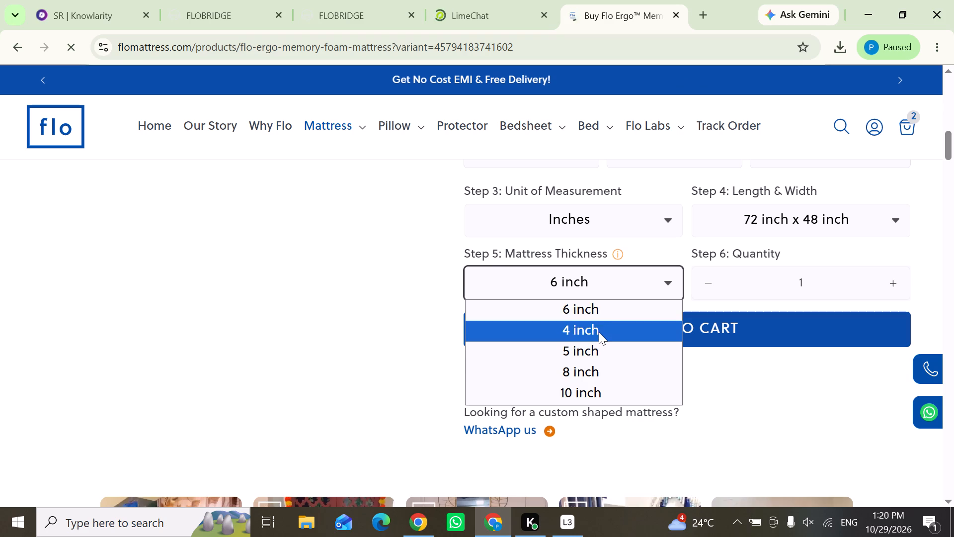
{"action": "left_click", "coordinate": [599, 332]}
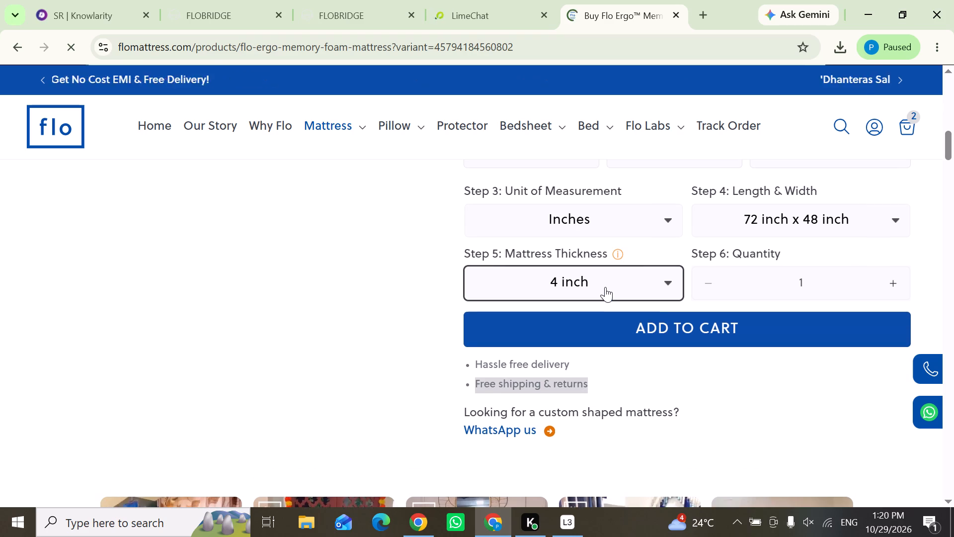
Review the delivery and EMI details for the 4 inch Double Ergo mattress and highlight the custom-shaped mattress question.
{"action": "scroll", "coordinate": [603, 375], "scroll_direction": "up", "scroll_amount": 2}
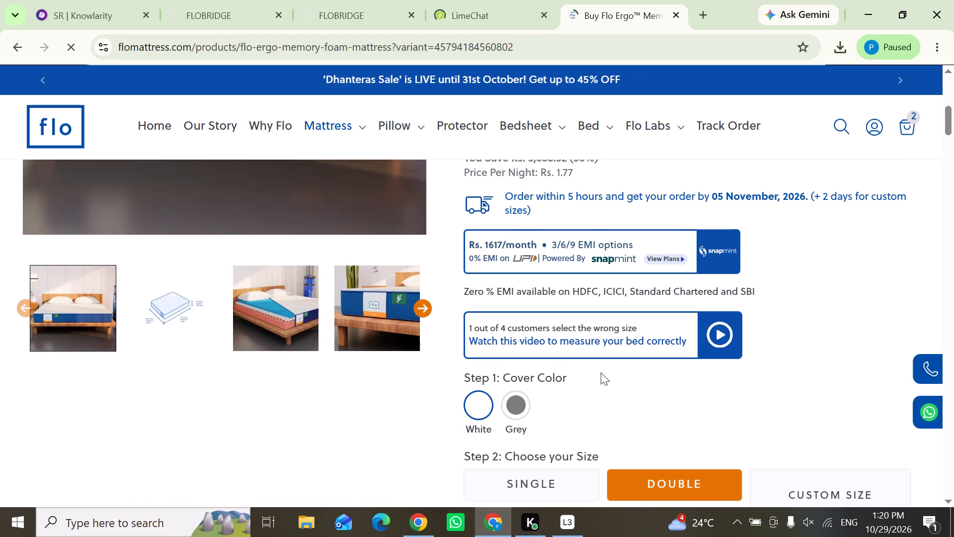
{"action": "scroll", "coordinate": [601, 372], "scroll_direction": "down", "scroll_amount": 2}
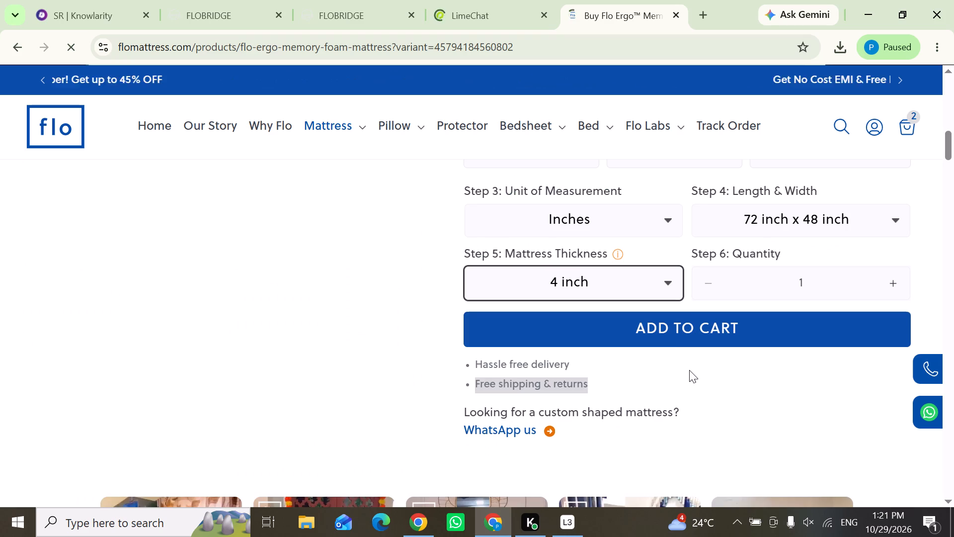
{"action": "left_click", "coordinate": [488, 385]}
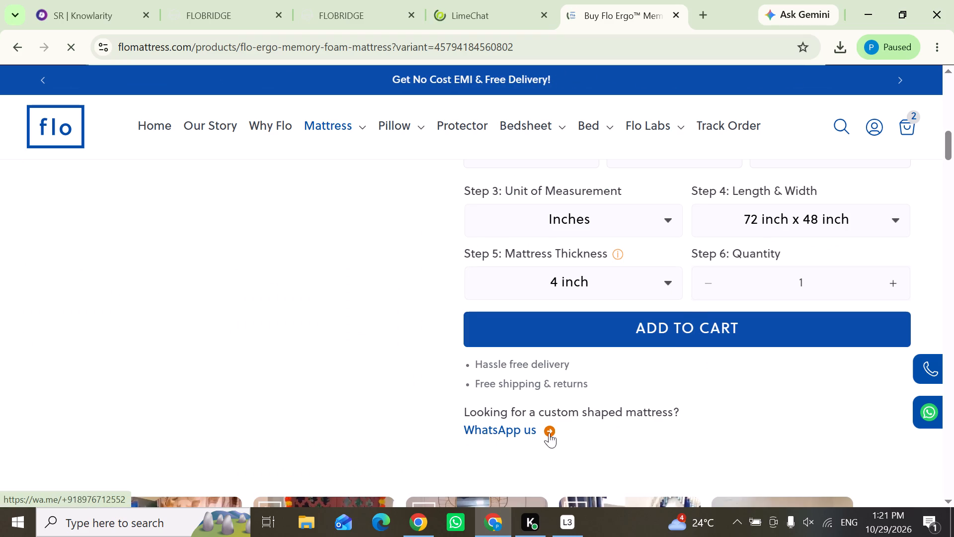
{"action": "left_click", "coordinate": [463, 411]}
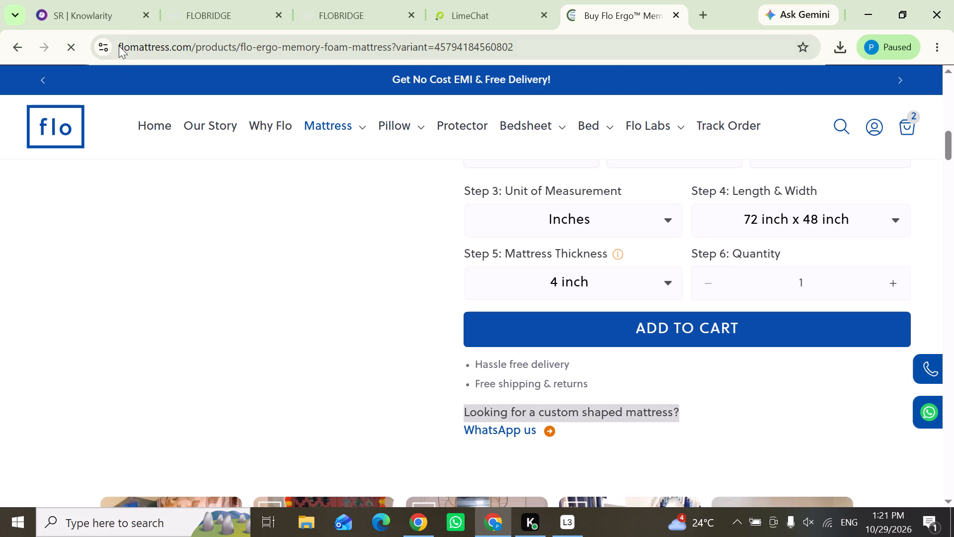
Switch to the Knowlarity call logs, minimise the ongoing call window, and examine the logged calls for missing dispositions.
{"action": "left_click", "coordinate": [109, 5]}
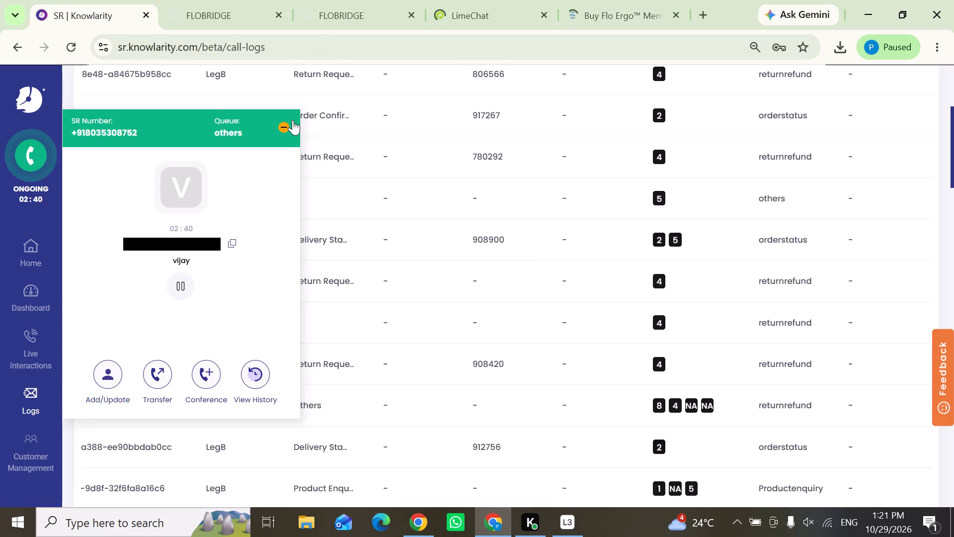
{"action": "left_click", "coordinate": [281, 126]}
{"action": "scroll", "coordinate": [468, 192], "scroll_direction": "up", "scroll_amount": 2}
{"action": "scroll", "coordinate": [464, 198], "scroll_direction": "down", "scroll_amount": 3}
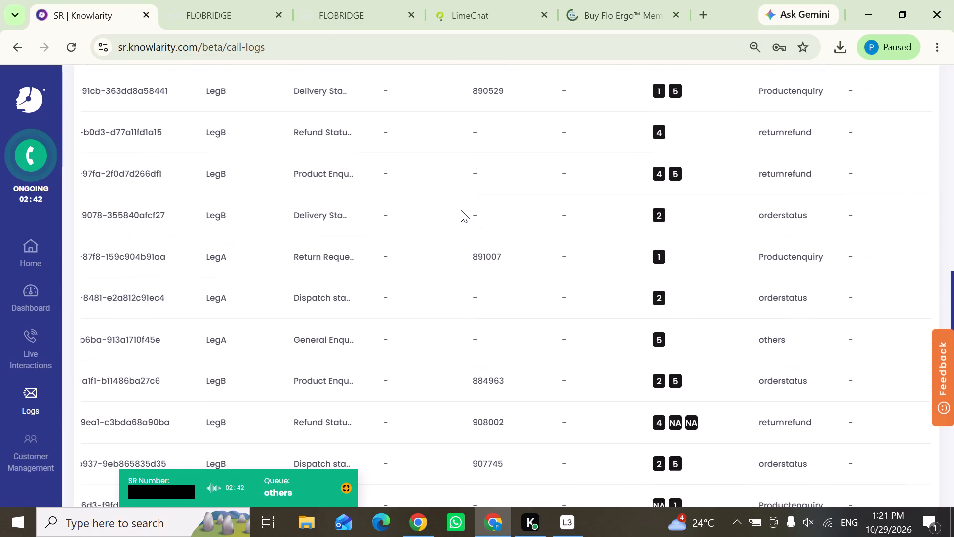
{"action": "scroll", "coordinate": [460, 210], "scroll_direction": "down", "scroll_amount": 4}
{"action": "scroll", "coordinate": [457, 219], "scroll_direction": "up", "scroll_amount": 2}
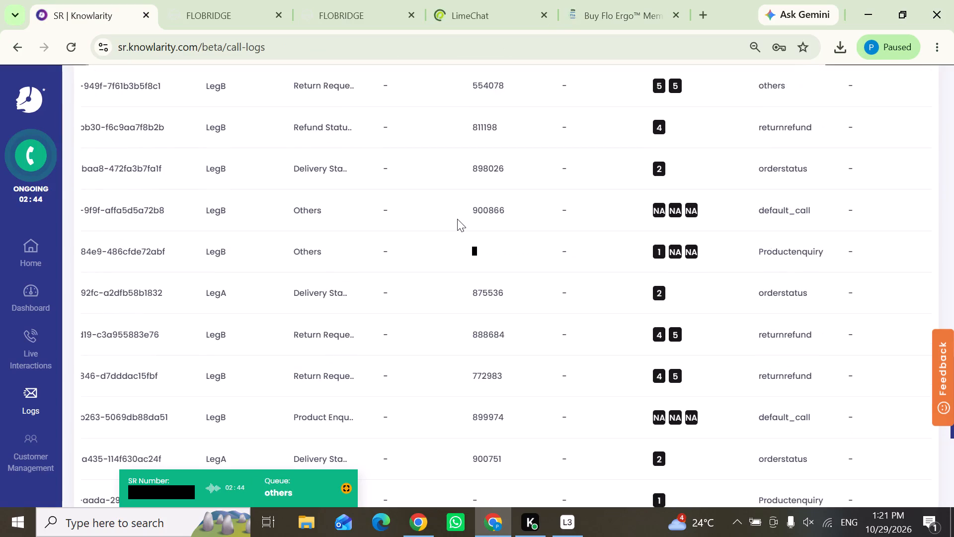
{"action": "scroll", "coordinate": [456, 219], "scroll_direction": "up", "scroll_amount": 2}
{"action": "scroll", "coordinate": [455, 221], "scroll_direction": "down", "scroll_amount": 3}
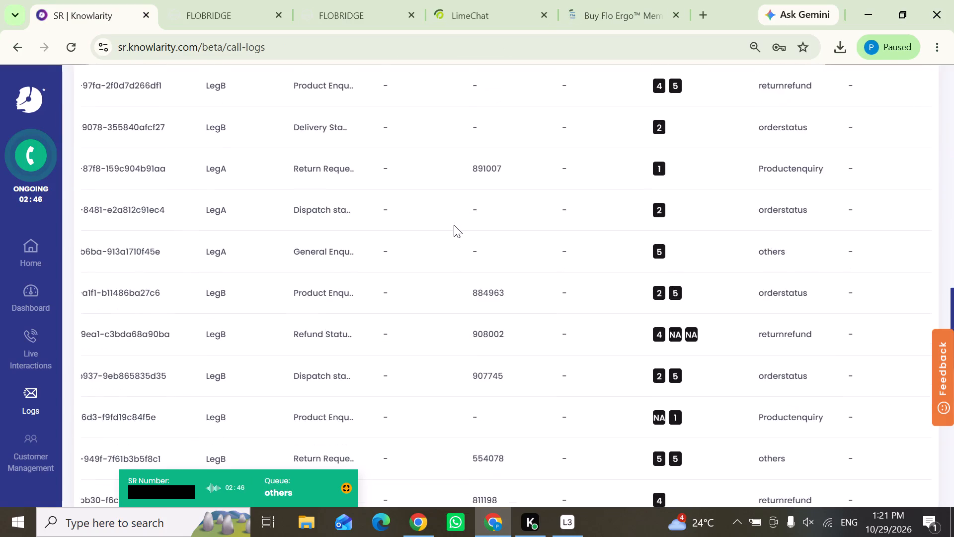
{"action": "scroll", "coordinate": [454, 225], "scroll_direction": "down", "scroll_amount": 2}
{"action": "scroll", "coordinate": [452, 232], "scroll_direction": "up", "scroll_amount": 5}
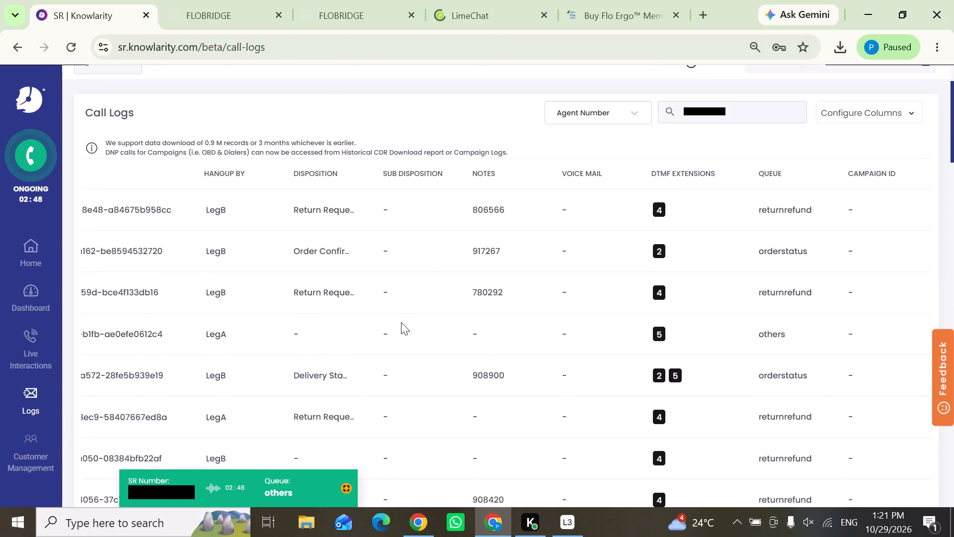
{"action": "scroll", "coordinate": [397, 331], "scroll_direction": "down", "scroll_amount": 1}
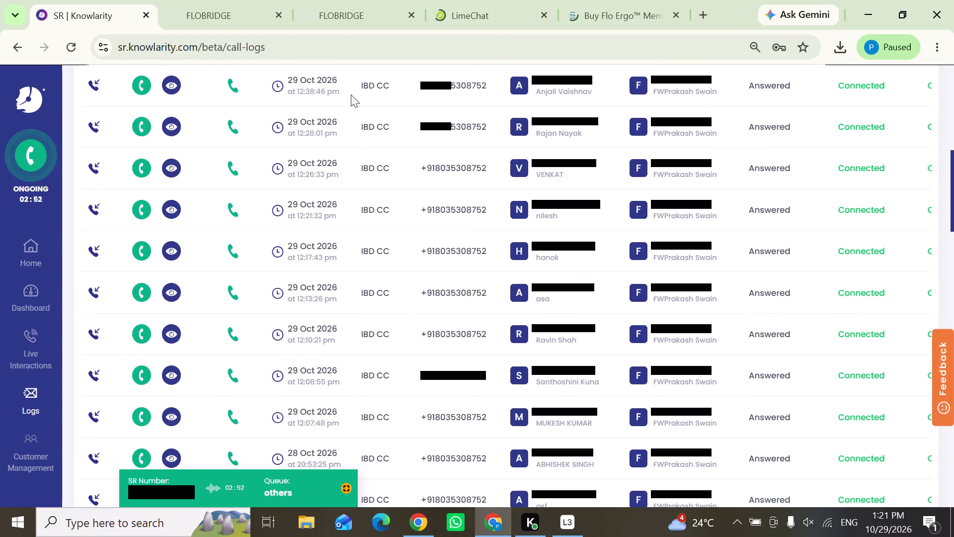
Record the disposition Return Request for the call logged on 29 Oct 2026 at 12:38:46 pm and save the customer record.
{"action": "left_click", "coordinate": [166, 82]}
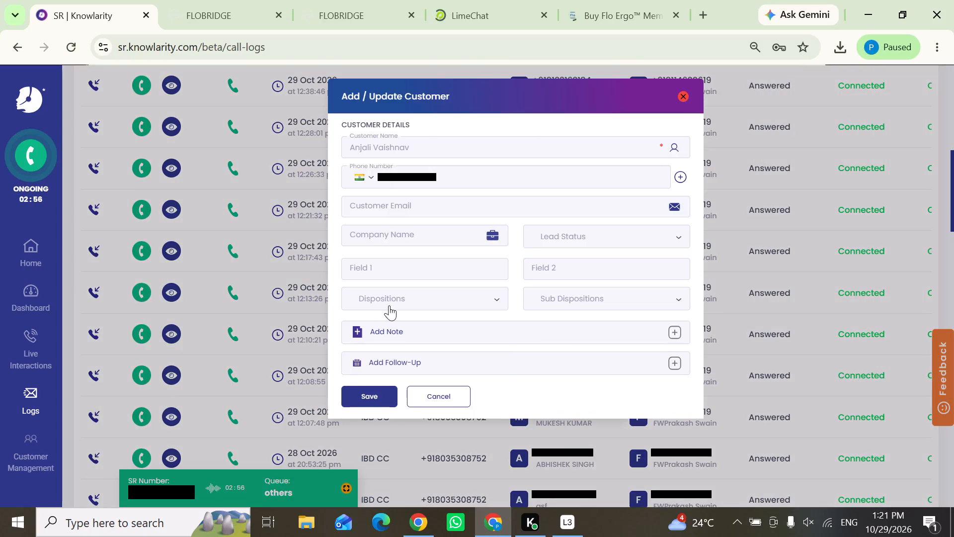
{"action": "left_click", "coordinate": [389, 305]}
{"action": "left_click", "coordinate": [381, 362]}
{"action": "left_click", "coordinate": [373, 397]}
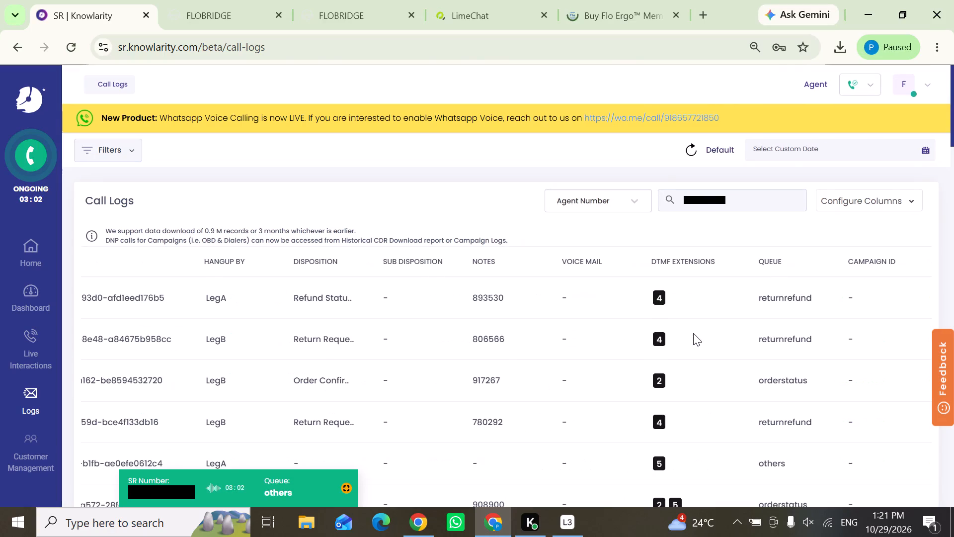
Record the disposition Delivery Status for the call logged on 29 Oct 2026 at 13:01:02 pm and save the customer record.
{"action": "scroll", "coordinate": [693, 333], "scroll_direction": "down", "scroll_amount": 1}
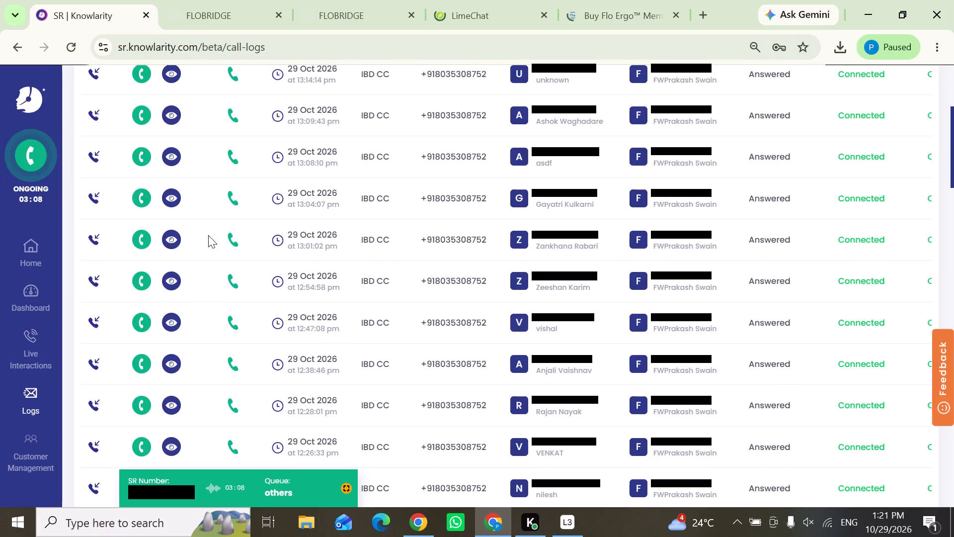
{"action": "left_click", "coordinate": [174, 235]}
{"action": "left_click", "coordinate": [430, 301]}
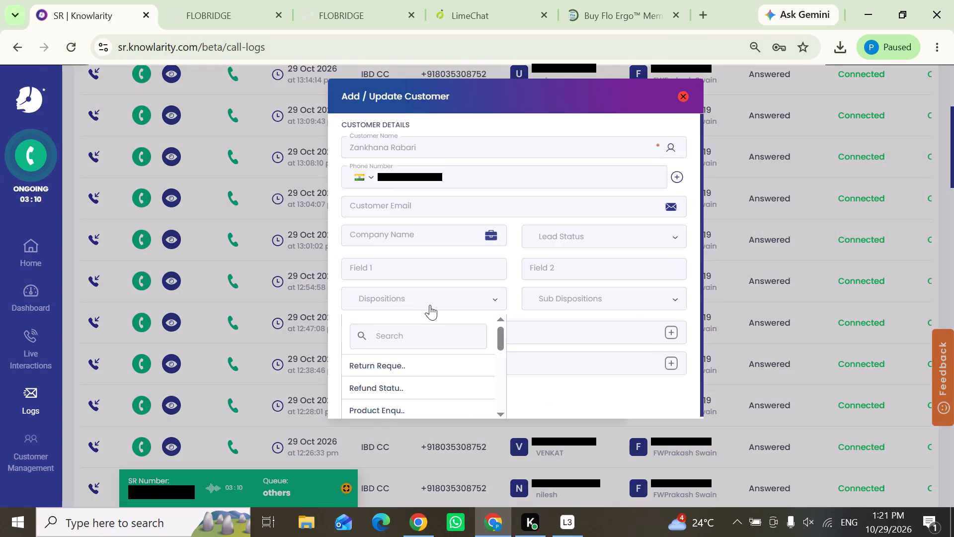
{"action": "left_click_drag", "start_coordinate": [500, 338], "coordinate": [500, 355]}
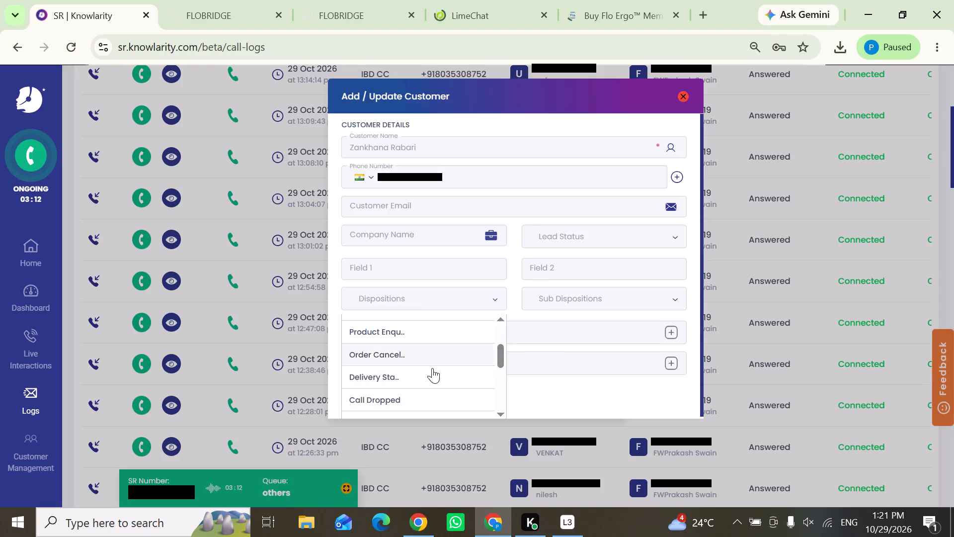
{"action": "left_click", "coordinate": [381, 373]}
{"action": "left_click", "coordinate": [376, 386]}
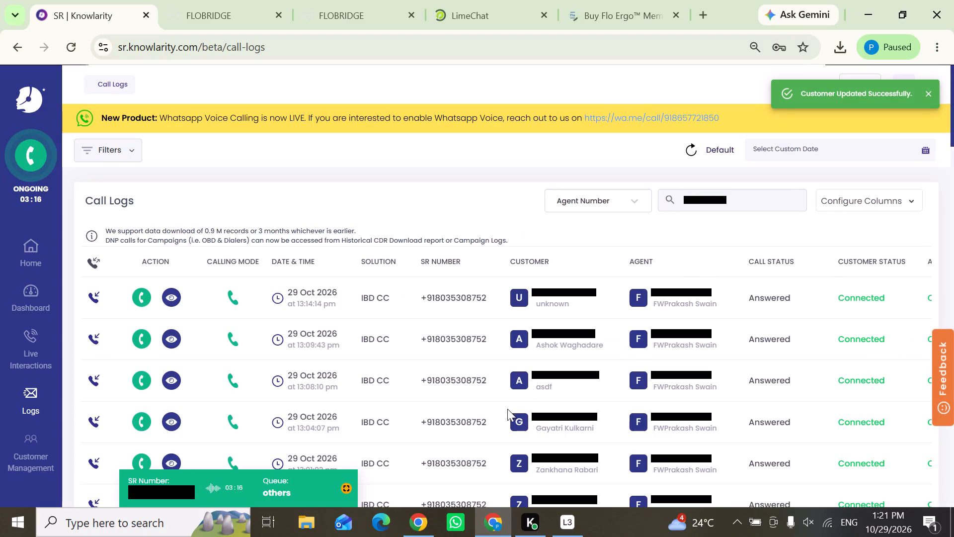
Refresh the call logs, show 50 entries per page, and check the disposition column through to the last listed call.
{"action": "left_click", "coordinate": [717, 145]}
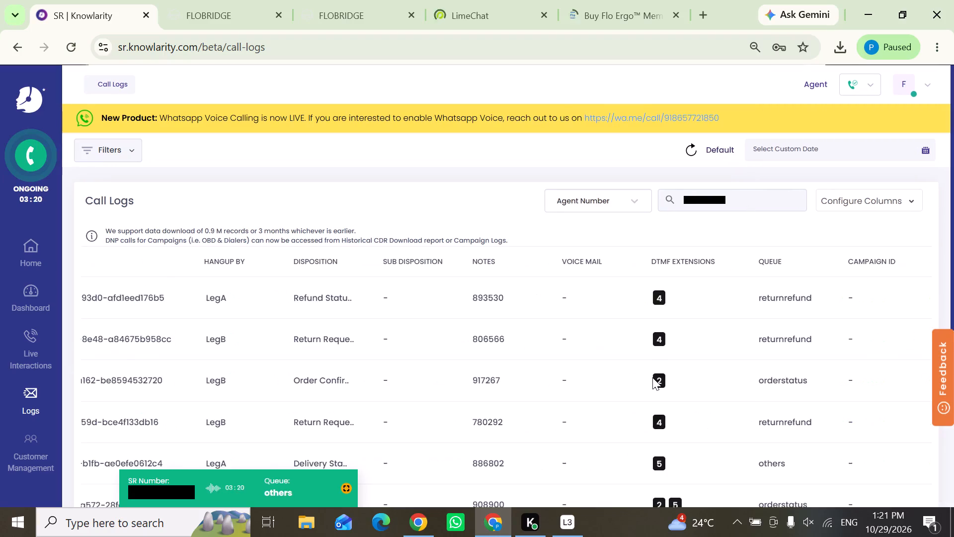
{"action": "scroll", "coordinate": [652, 377], "scroll_direction": "down", "scroll_amount": 1}
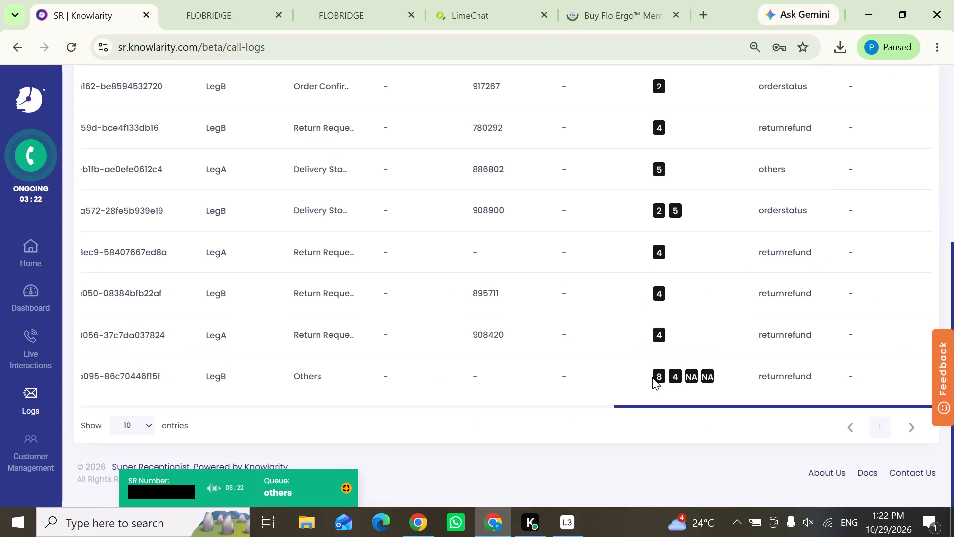
{"action": "left_click", "coordinate": [142, 425]}
{"action": "left_click", "coordinate": [139, 486]}
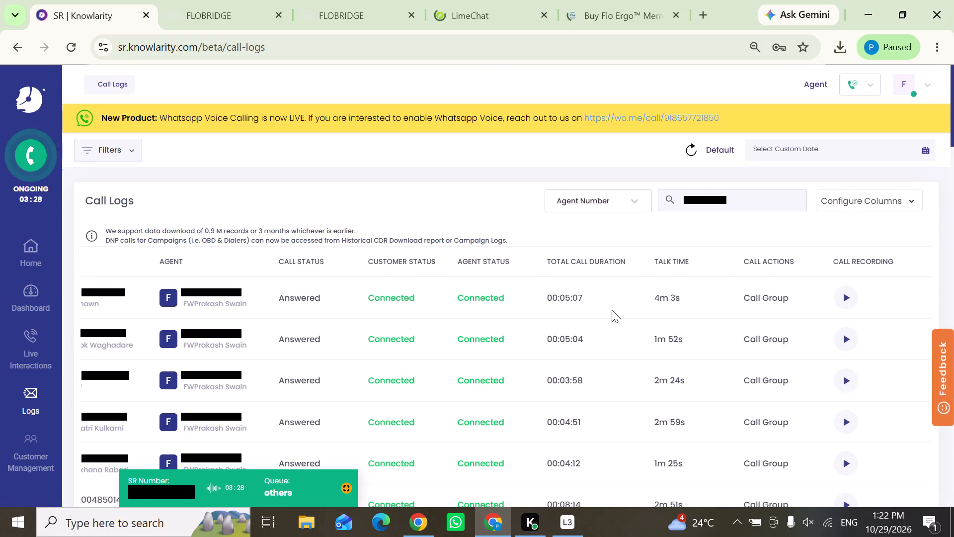
{"action": "scroll", "coordinate": [610, 310], "scroll_direction": "down", "scroll_amount": 1}
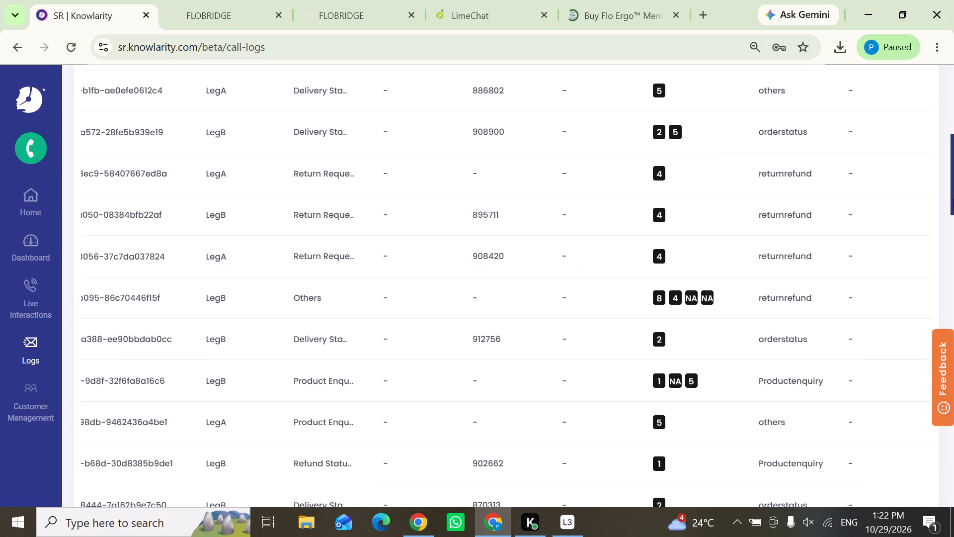
{"action": "left_click_drag", "start_coordinate": [953, 196], "coordinate": [953, 506]}
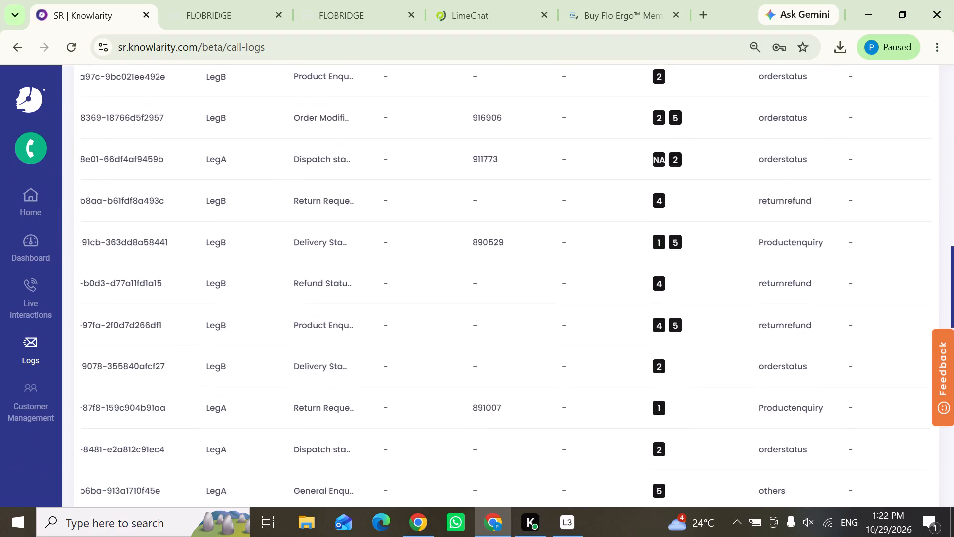
{"action": "left_click_drag", "start_coordinate": [953, 506], "coordinate": [953, 463]}
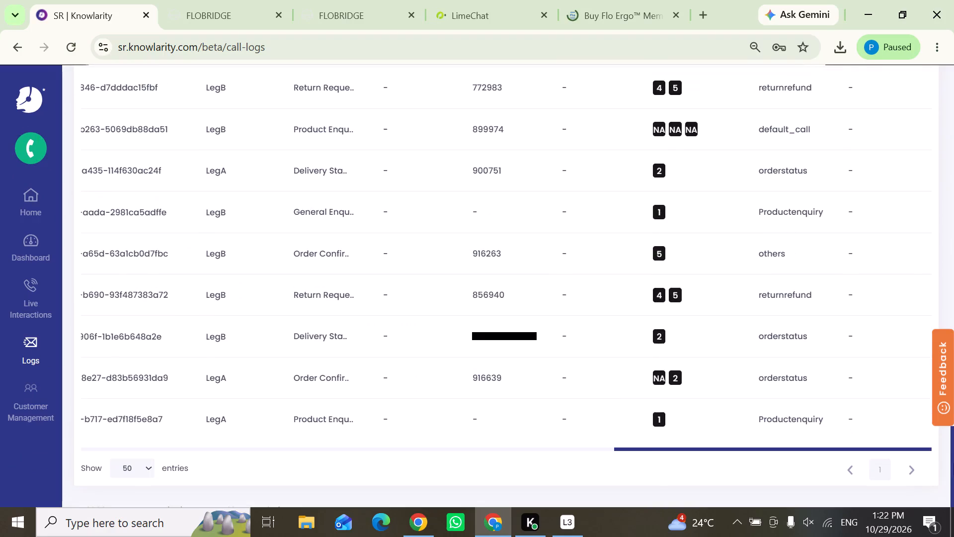
{"action": "left_click_drag", "start_coordinate": [953, 463], "coordinate": [953, 99]}
Open the call centre dashboard from the call logs.
{"action": "left_click", "coordinate": [46, 217]}
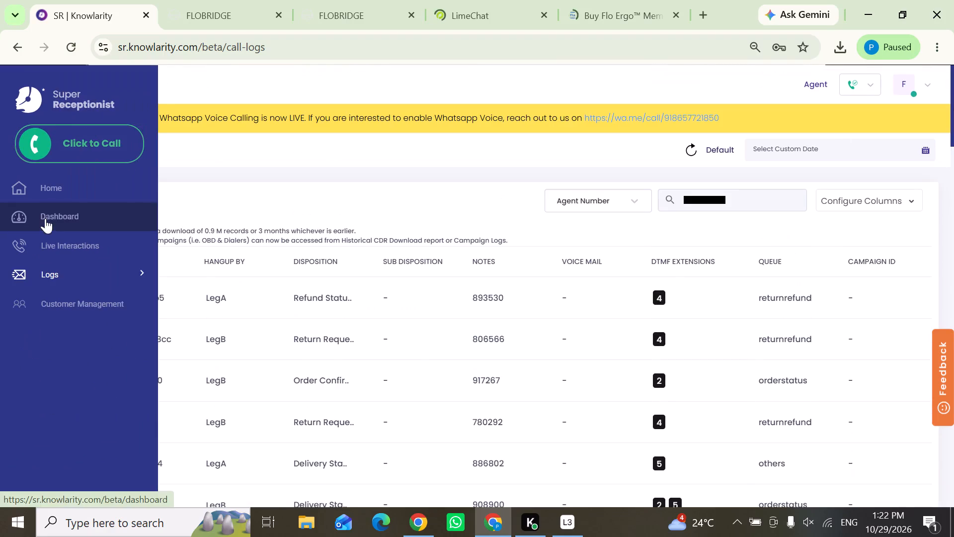
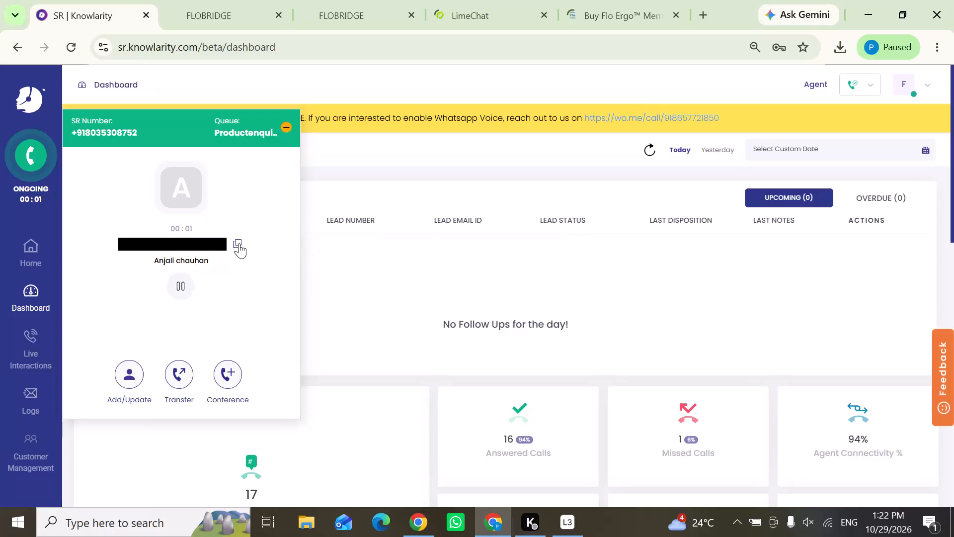
Copy the ongoing caller's number, search the FLOBRIDGE orders by notification mobile without the country prefix, and check the listed items.
{"action": "left_click", "coordinate": [238, 242]}
{"action": "left_click", "coordinate": [216, 0]}
{"action": "left_click_drag", "start_coordinate": [391, 133], "coordinate": [293, 136]}
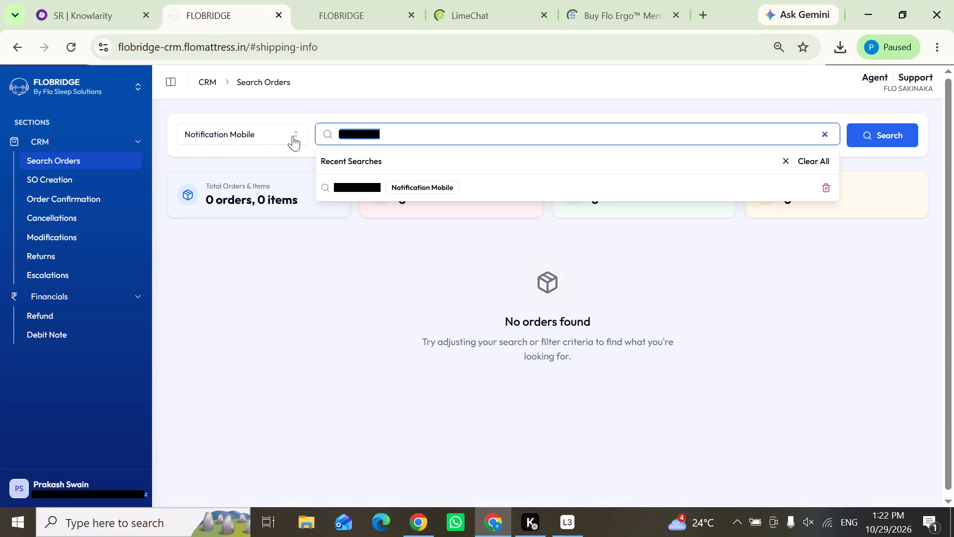
{"action": "key", "text": "ctrl+v"}
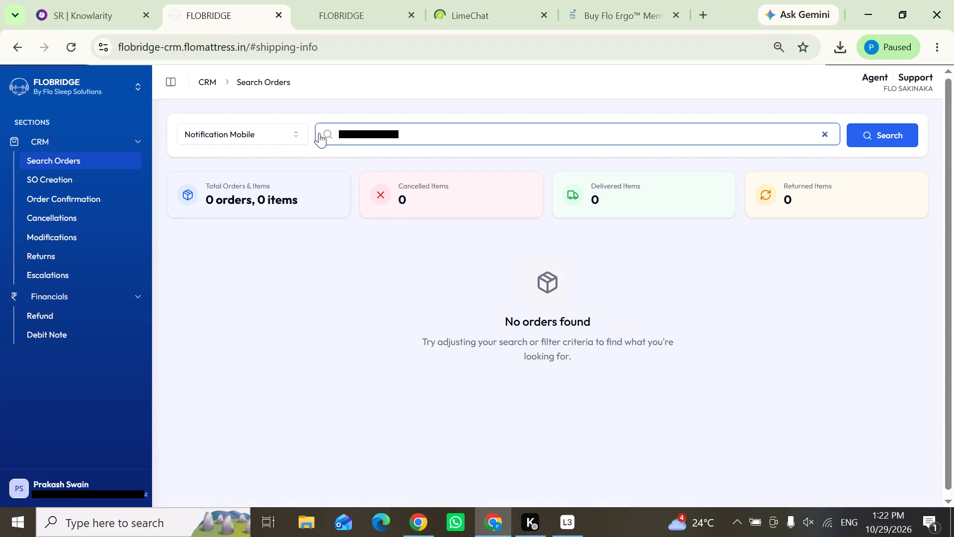
{"action": "left_click_drag", "start_coordinate": [351, 132], "coordinate": [330, 132]}
{"action": "key", "text": "BackSpace"}
{"action": "left_click", "coordinate": [876, 137]}
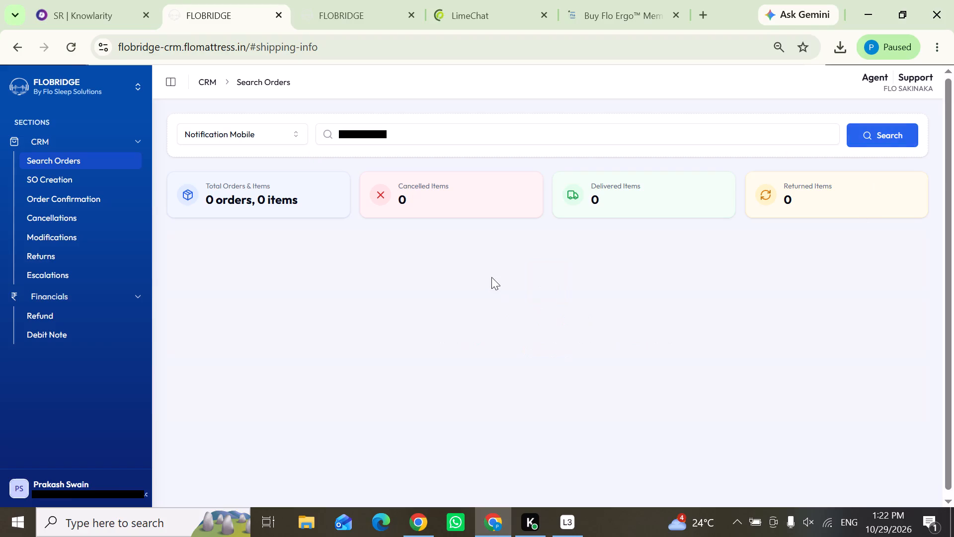
{"action": "scroll", "coordinate": [603, 375], "scroll_direction": "down", "scroll_amount": 3}
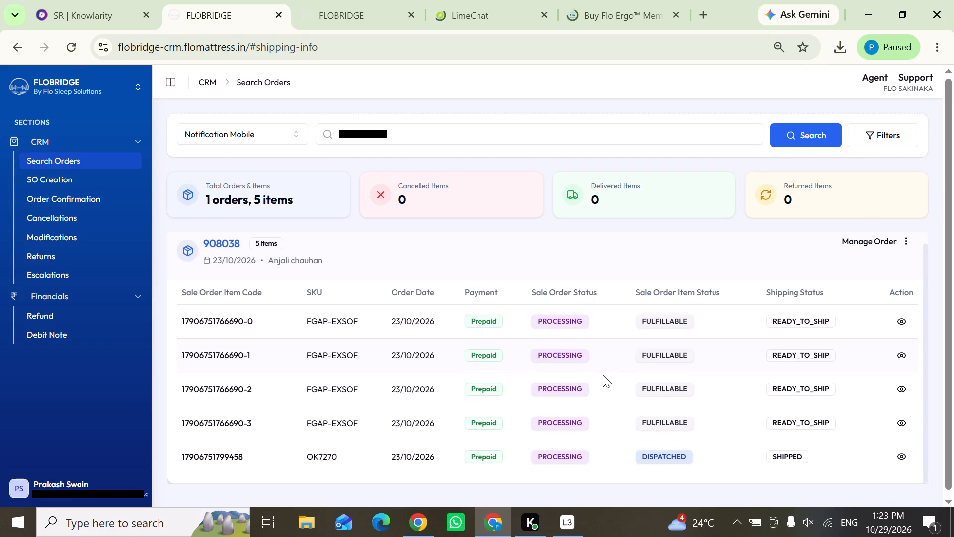
{"action": "scroll", "coordinate": [603, 375], "scroll_direction": "down", "scroll_amount": 2}
{"action": "scroll", "coordinate": [488, 376], "scroll_direction": "up", "scroll_amount": 1}
{"action": "left_click_drag", "start_coordinate": [244, 257], "coordinate": [243, 256]}
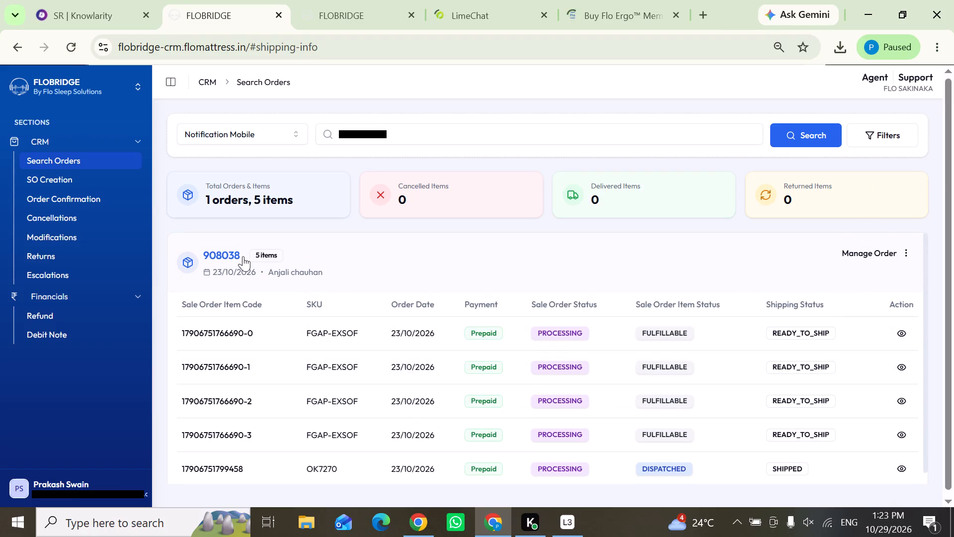
{"action": "left_click_drag", "start_coordinate": [243, 256], "coordinate": [197, 256]}
{"action": "key", "text": "ctrl+c"}
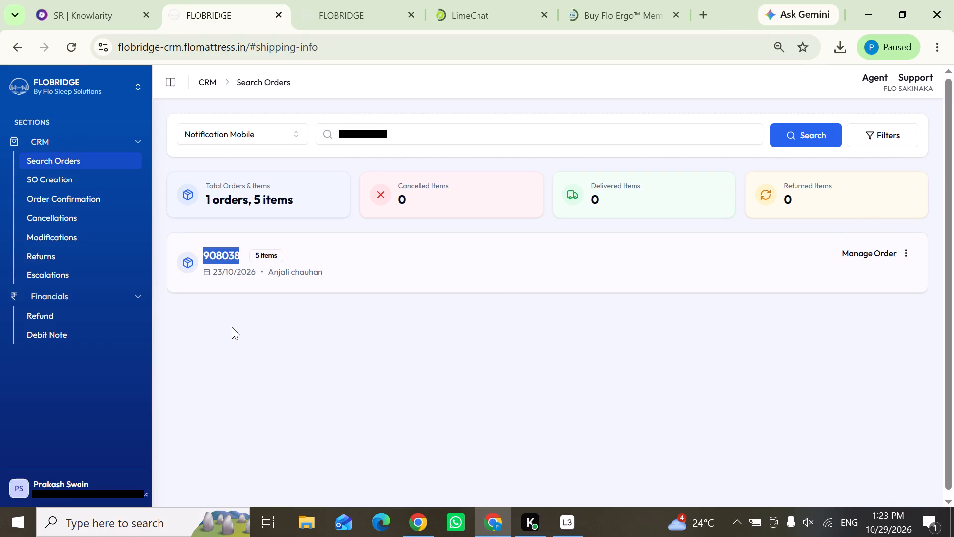
{"action": "left_click", "coordinate": [511, 279]}
{"action": "scroll", "coordinate": [449, 432], "scroll_direction": "down", "scroll_amount": 2}
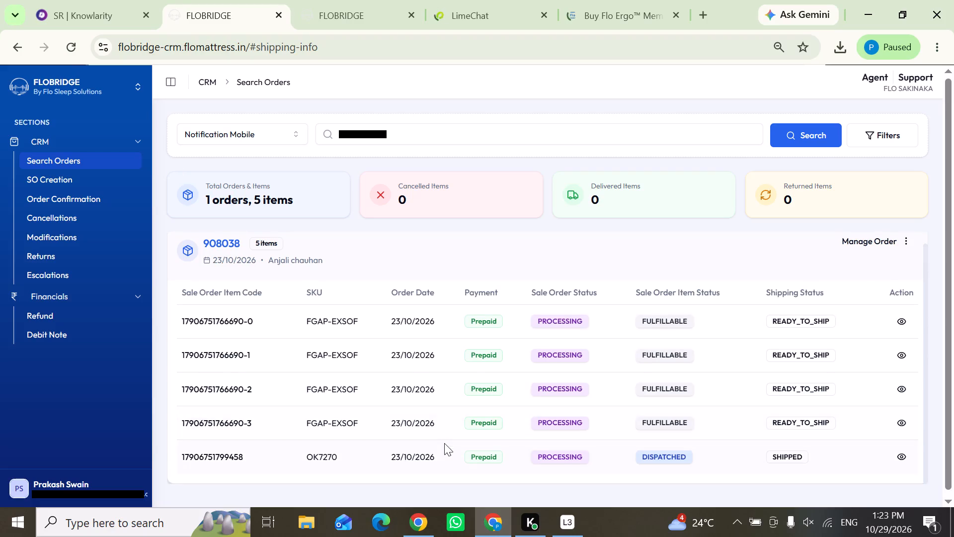
{"action": "scroll", "coordinate": [516, 418], "scroll_direction": "down", "scroll_amount": 2}
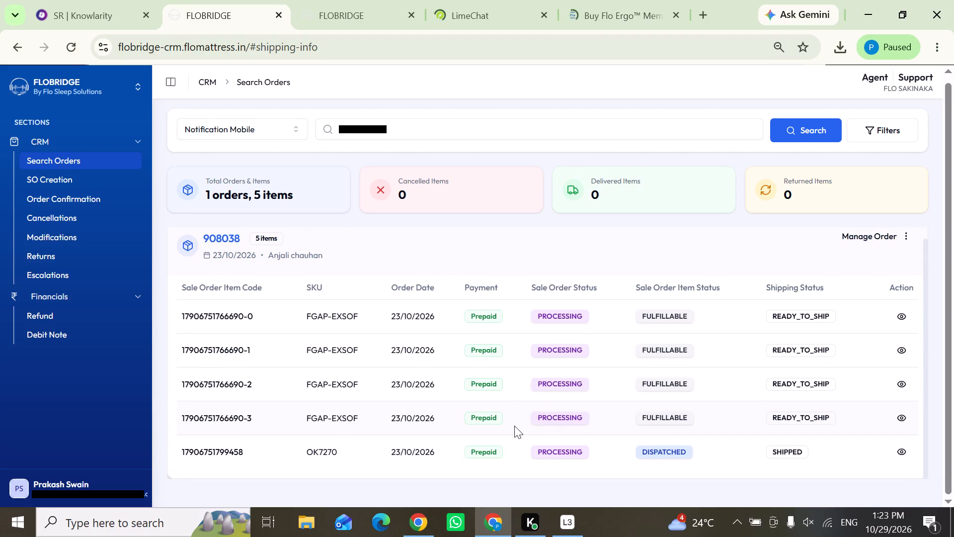
{"action": "scroll", "coordinate": [513, 429], "scroll_direction": "down", "scroll_amount": 2}
{"action": "left_click", "coordinate": [872, 242]}
{"action": "left_click", "coordinate": [864, 361]}
{"action": "left_click", "coordinate": [544, 290]}
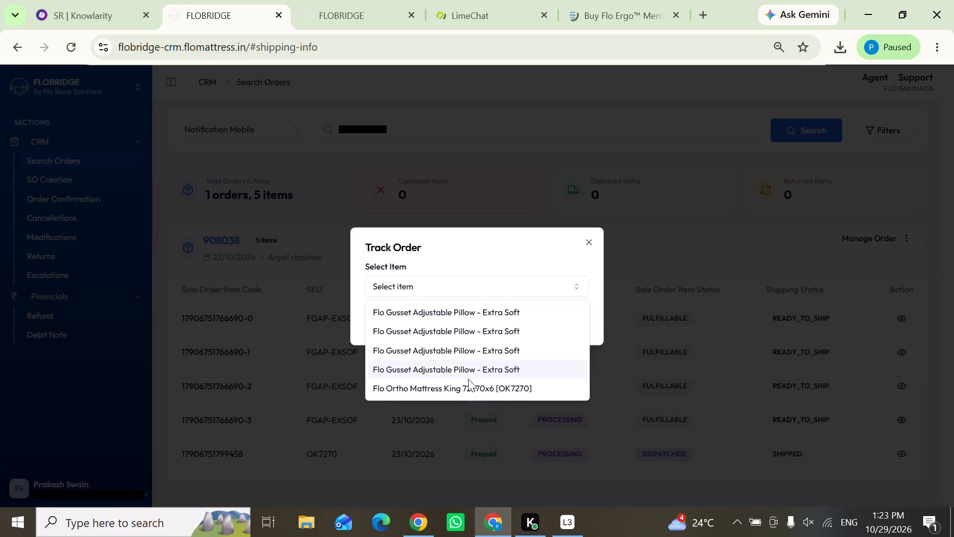
{"action": "left_click", "coordinate": [467, 382]}
{"action": "left_click", "coordinate": [456, 325]}
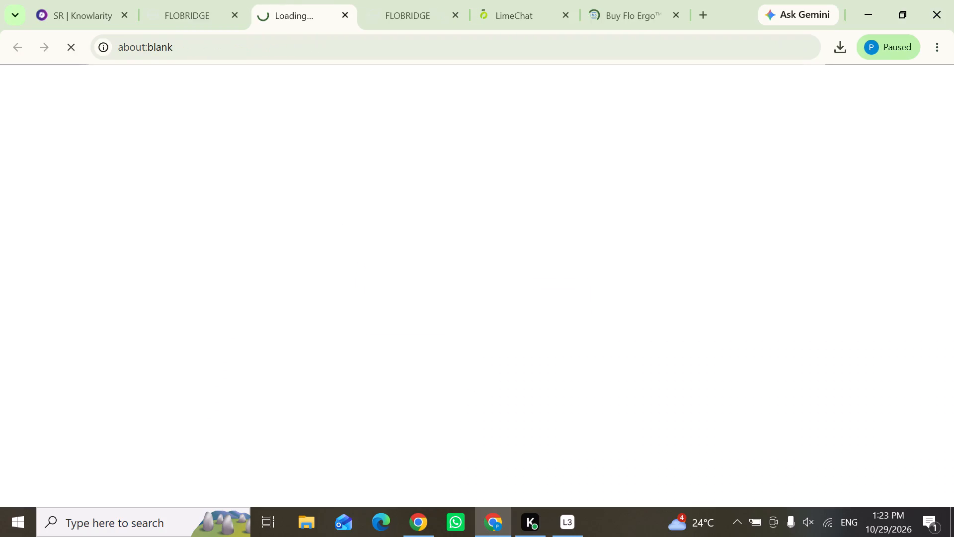
{"action": "left_click", "coordinate": [198, 1]}
{"action": "left_click", "coordinate": [207, 262]}
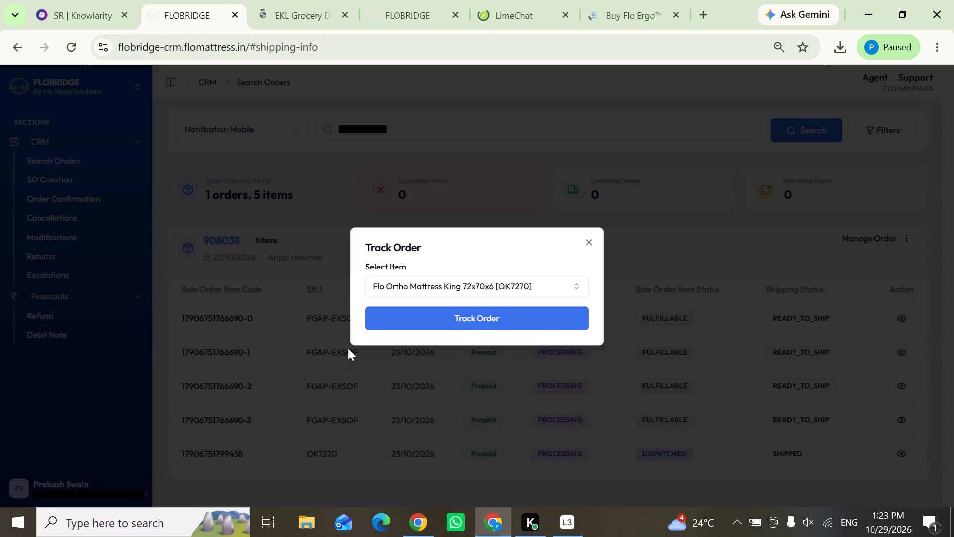
{"action": "scroll", "coordinate": [471, 368], "scroll_direction": "down", "scroll_amount": 1}
{"action": "left_click", "coordinate": [286, 0]}
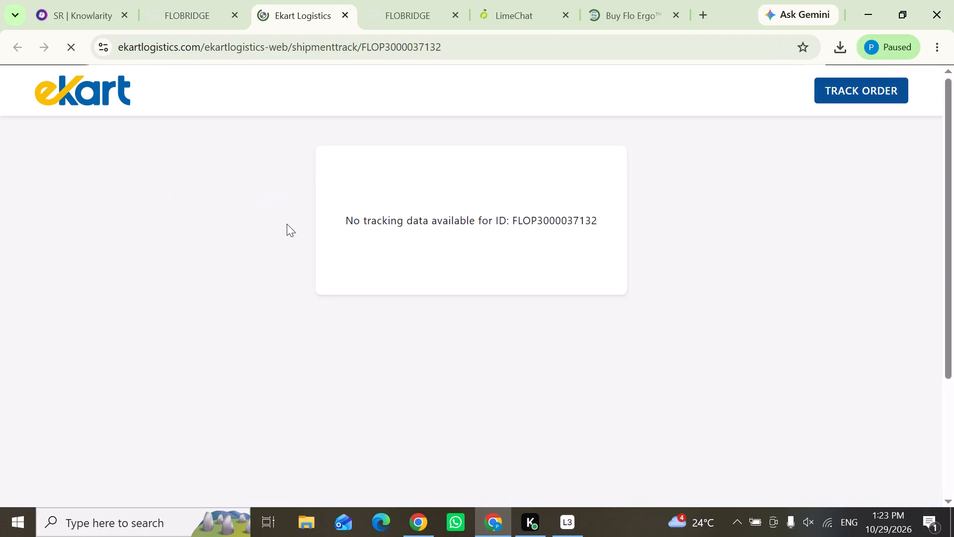
{"action": "scroll", "coordinate": [400, 320], "scroll_direction": "down", "scroll_amount": 3}
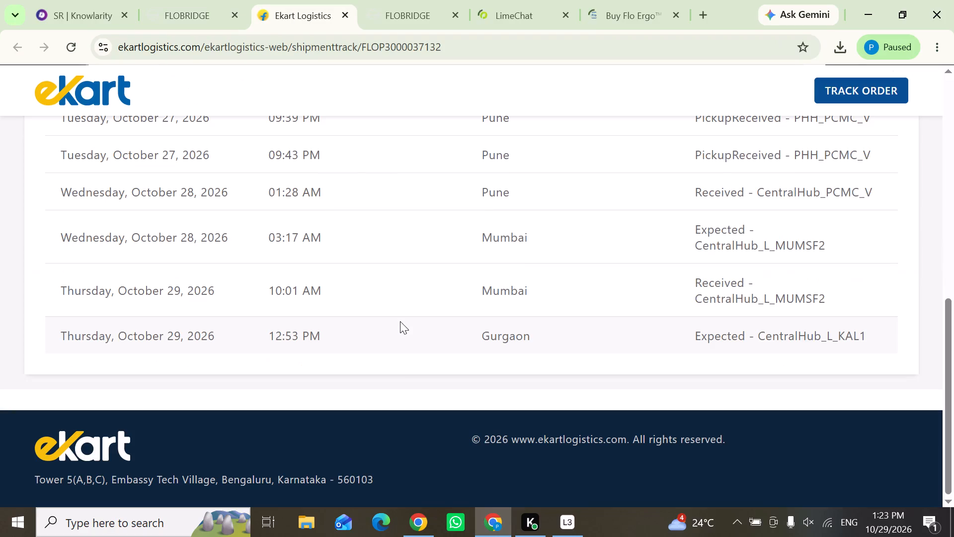
{"action": "left_click", "coordinate": [210, 0]}
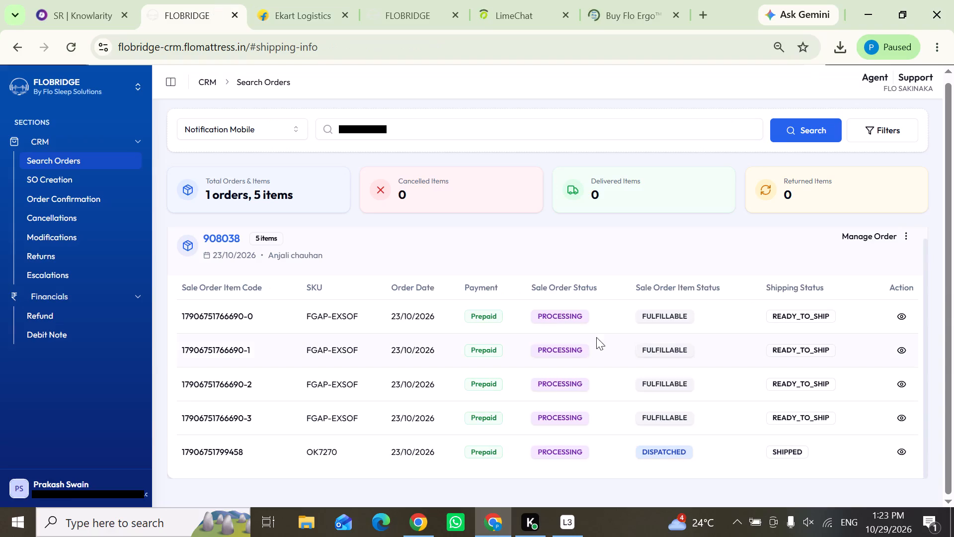
{"action": "left_click", "coordinate": [882, 235]}
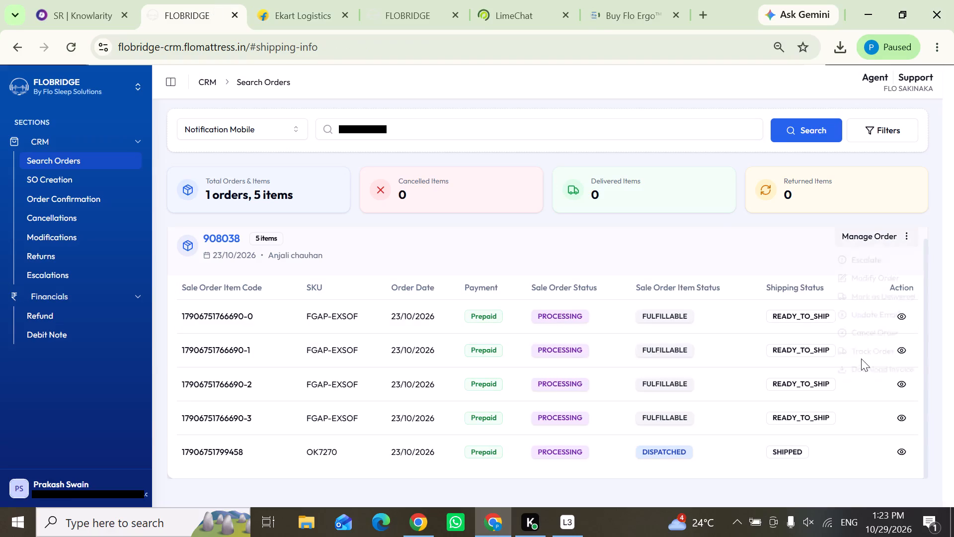
{"action": "left_click", "coordinate": [861, 358]}
{"action": "left_click", "coordinate": [532, 291]}
{"action": "left_click", "coordinate": [473, 333]}
{"action": "left_click", "coordinate": [449, 324]}
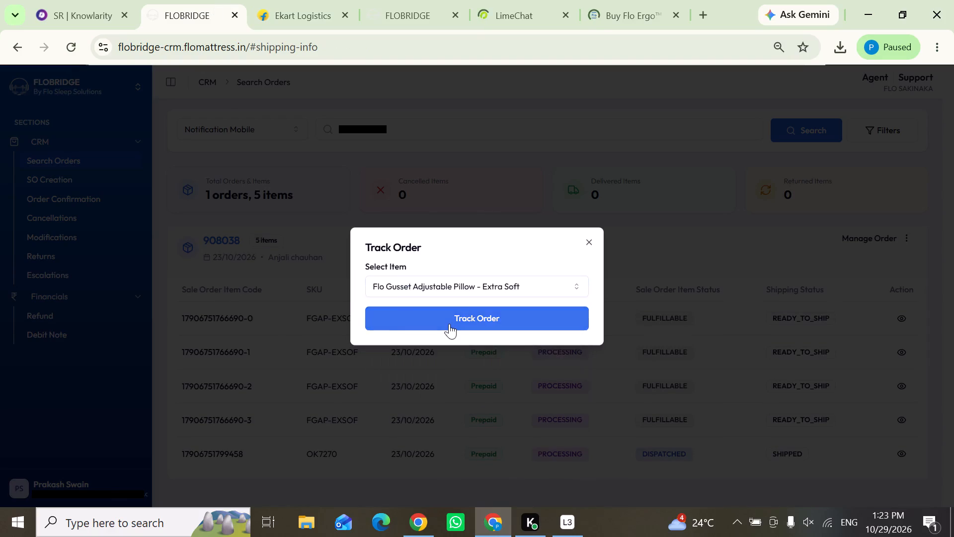
{"action": "left_click_drag", "start_coordinate": [473, 340], "coordinate": [392, 347]}
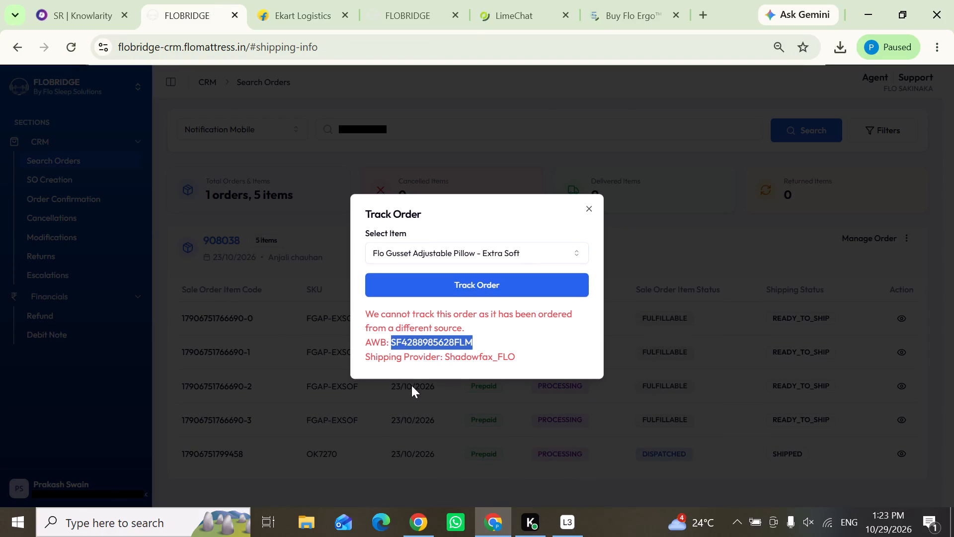
{"action": "key", "text": "ctrl+c"}
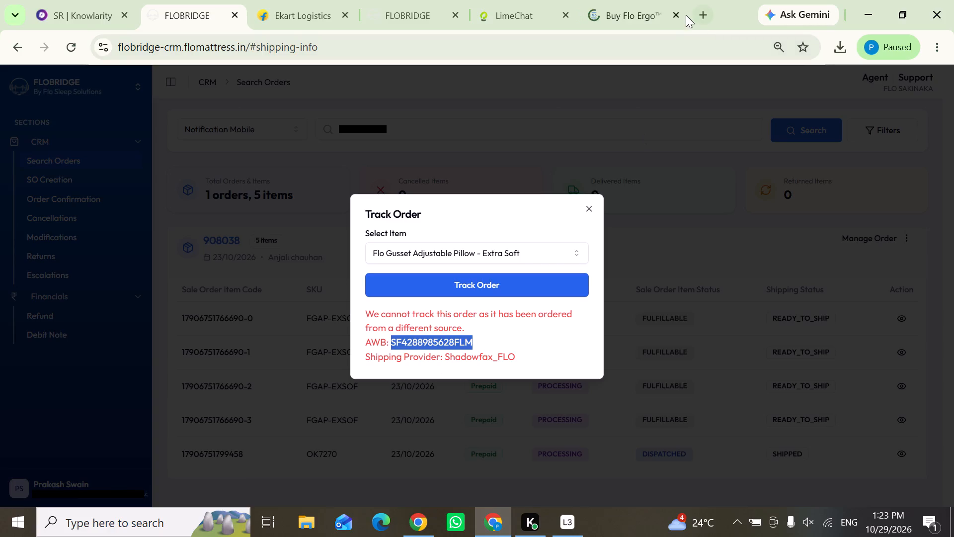
{"action": "left_click", "coordinate": [693, 14]}
{"action": "key", "text": "s"}
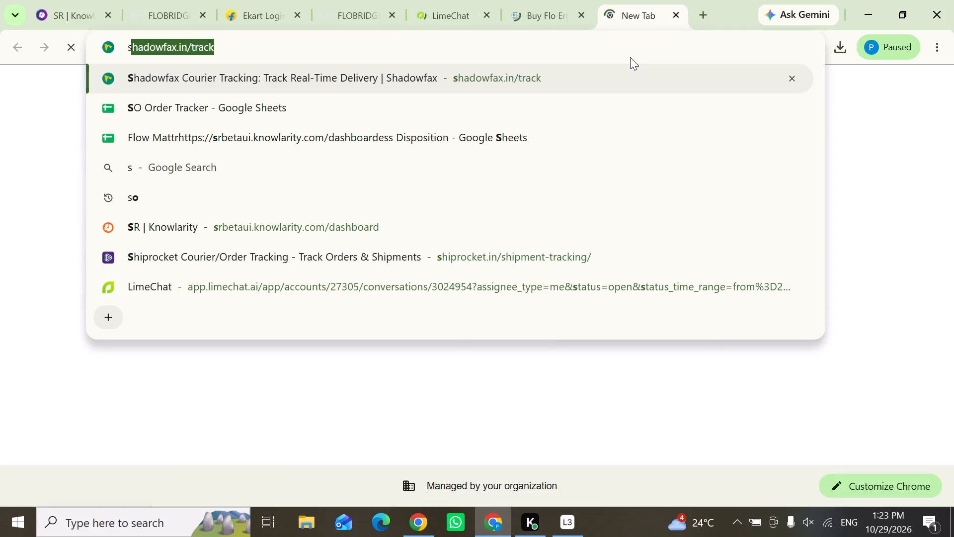
{"action": "key", "text": "Return"}
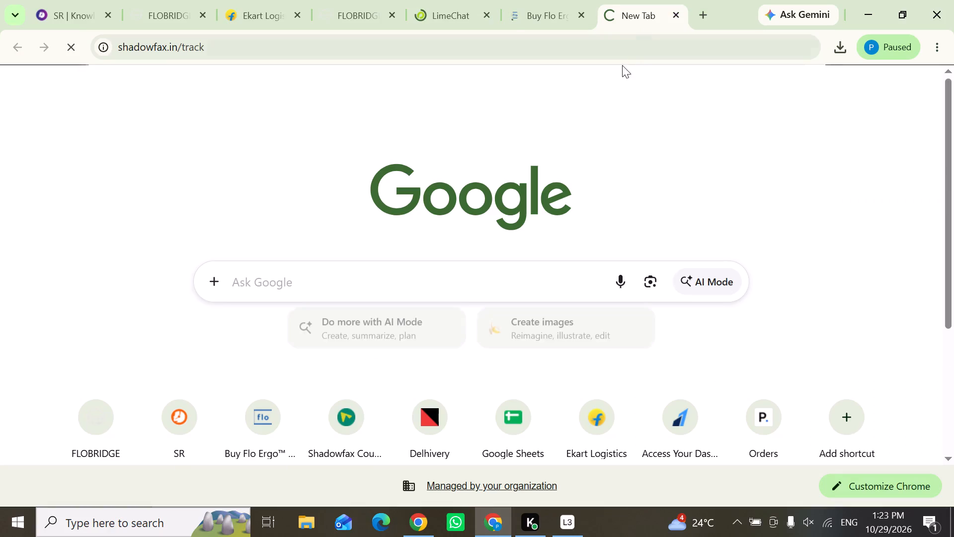
{"action": "left_click", "coordinate": [268, 266]}
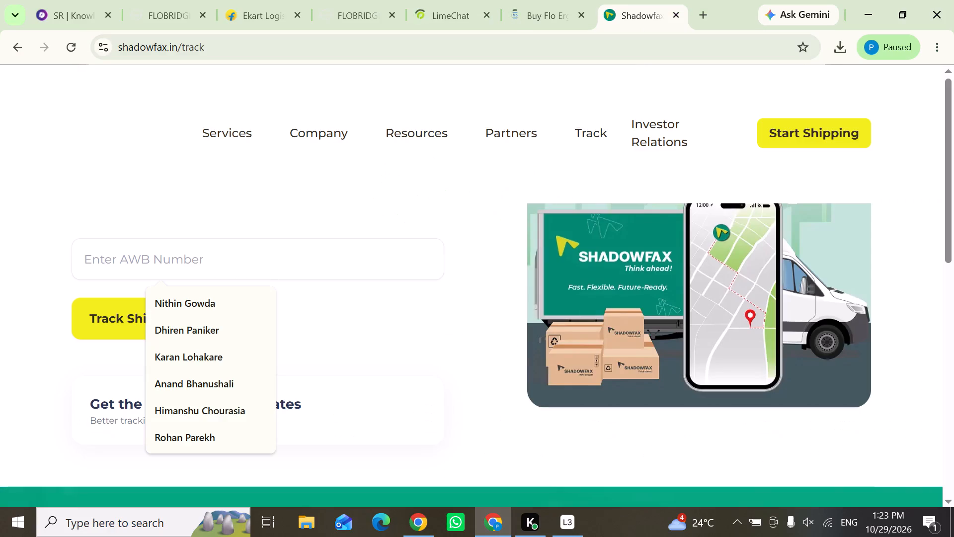
{"action": "key", "text": "ctrl+v"}
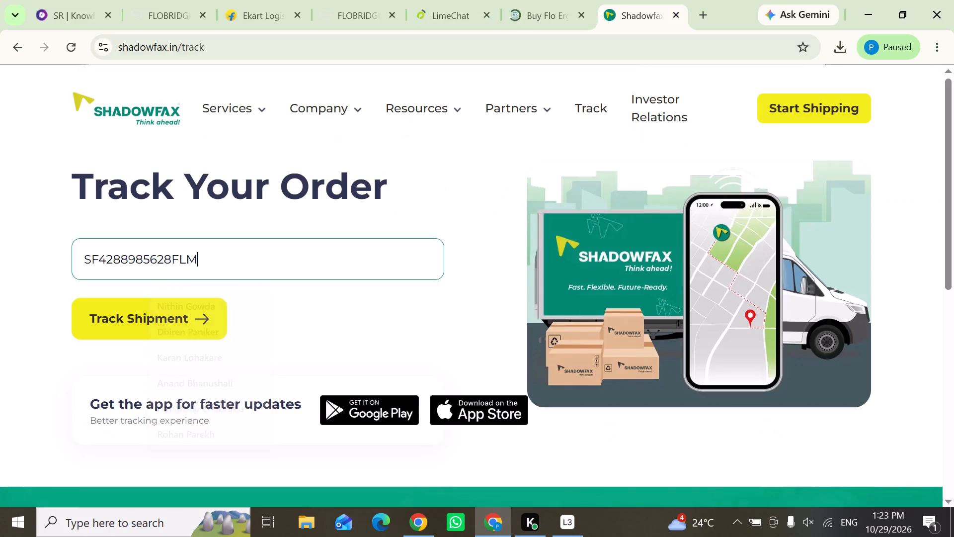
{"action": "left_click", "coordinate": [195, 321]}
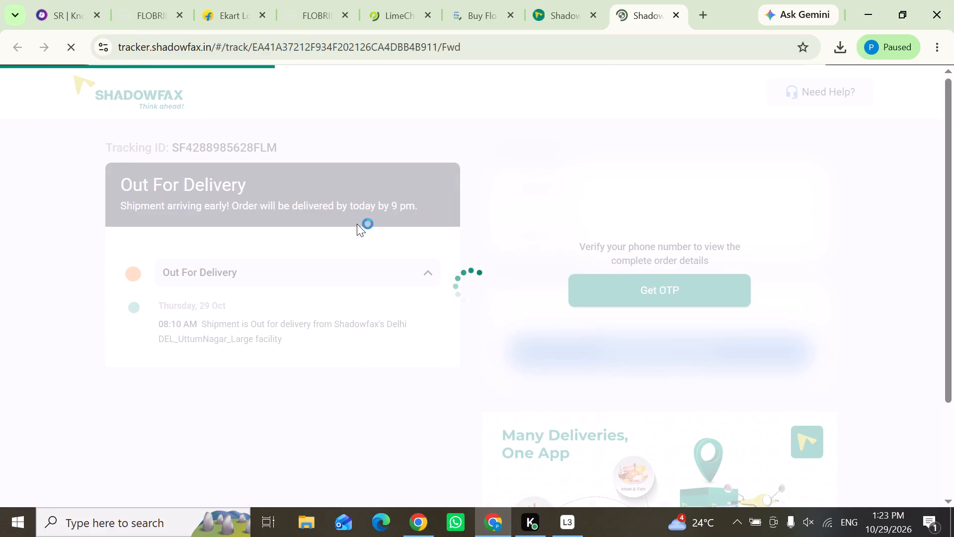
{"action": "left_click", "coordinate": [161, 7]}
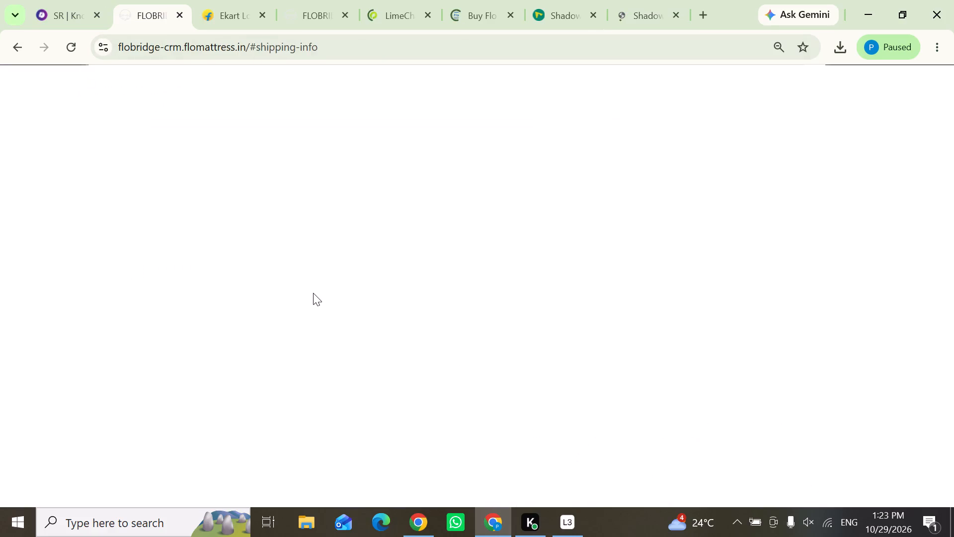
{"action": "left_click", "coordinate": [316, 334]}
{"action": "scroll", "coordinate": [378, 370], "scroll_direction": "down", "scroll_amount": 2}
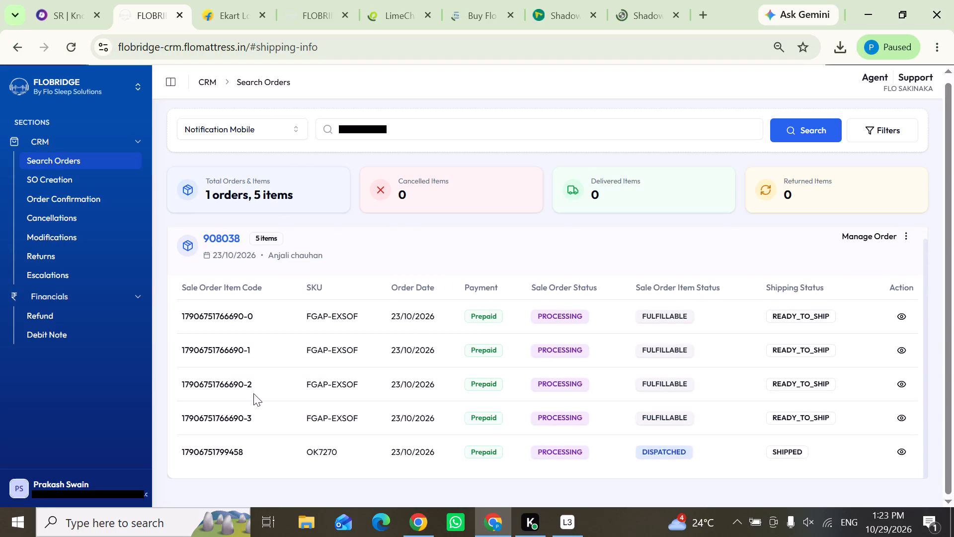
{"action": "left_click_drag", "start_coordinate": [243, 236], "coordinate": [182, 243]}
{"action": "key", "text": "ctrl+c"}
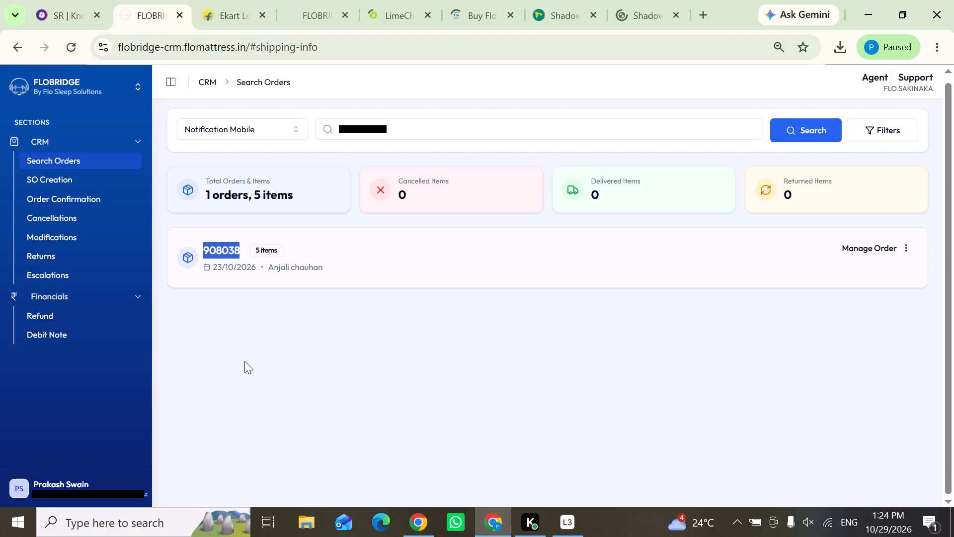
{"action": "left_click", "coordinate": [63, 0]}
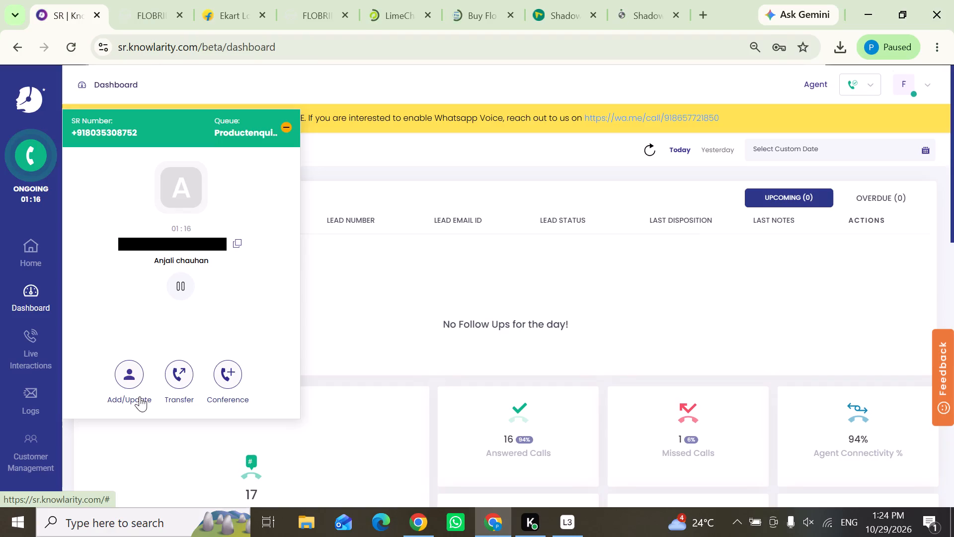
Recheck the mattress shipment on the Ekart tracking page, including expected delivery, current status and tracking details.
{"action": "left_click", "coordinate": [153, 0]}
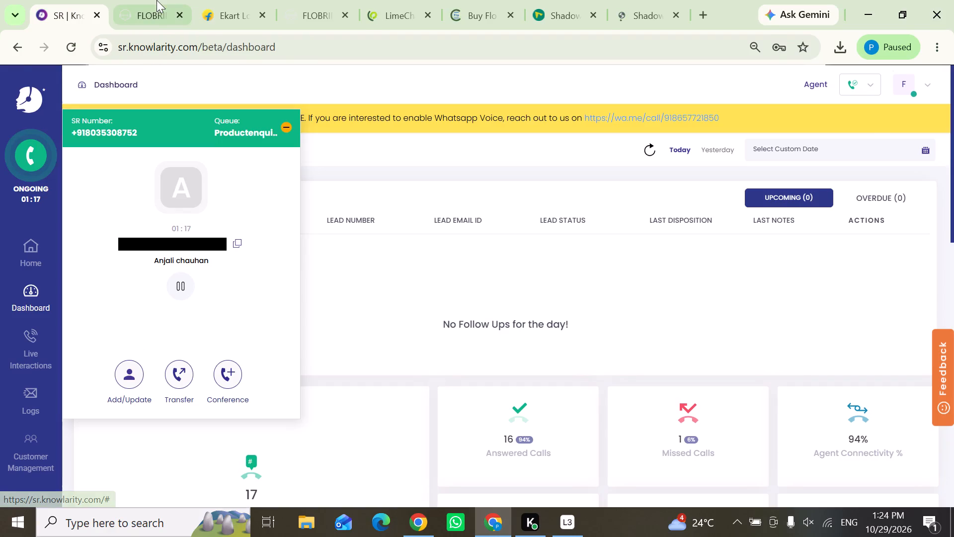
{"action": "left_click", "coordinate": [439, 276]}
{"action": "left_click", "coordinate": [248, 0]}
{"action": "scroll", "coordinate": [516, 264], "scroll_direction": "up", "scroll_amount": 1}
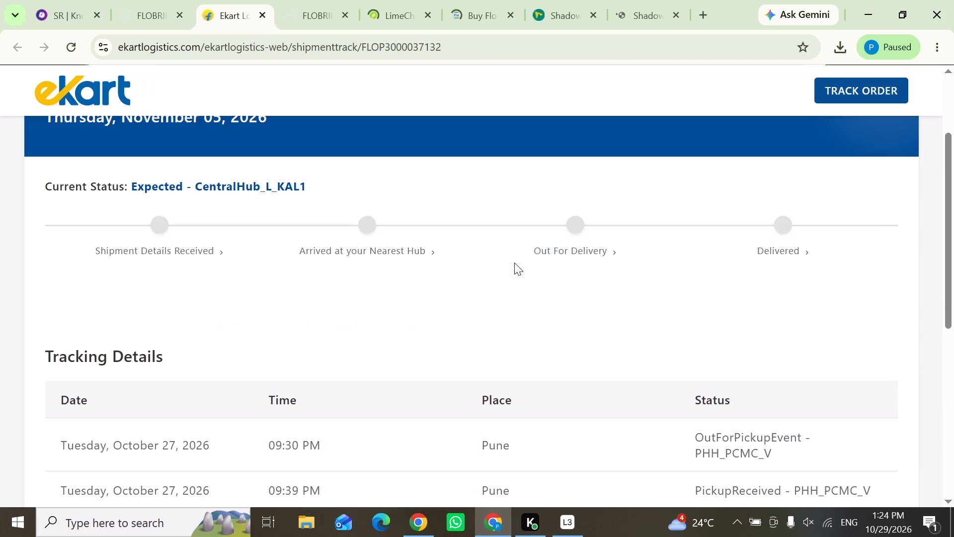
{"action": "scroll", "coordinate": [514, 263], "scroll_direction": "up", "scroll_amount": 1}
{"action": "scroll", "coordinate": [511, 265], "scroll_direction": "down", "scroll_amount": 3}
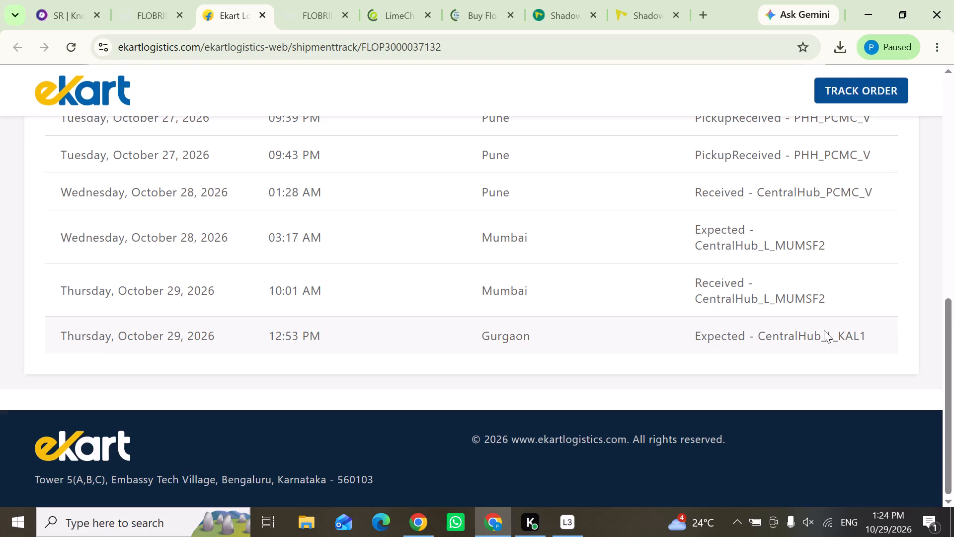
{"action": "left_click_drag", "start_coordinate": [953, 342], "coordinate": [932, 263]}
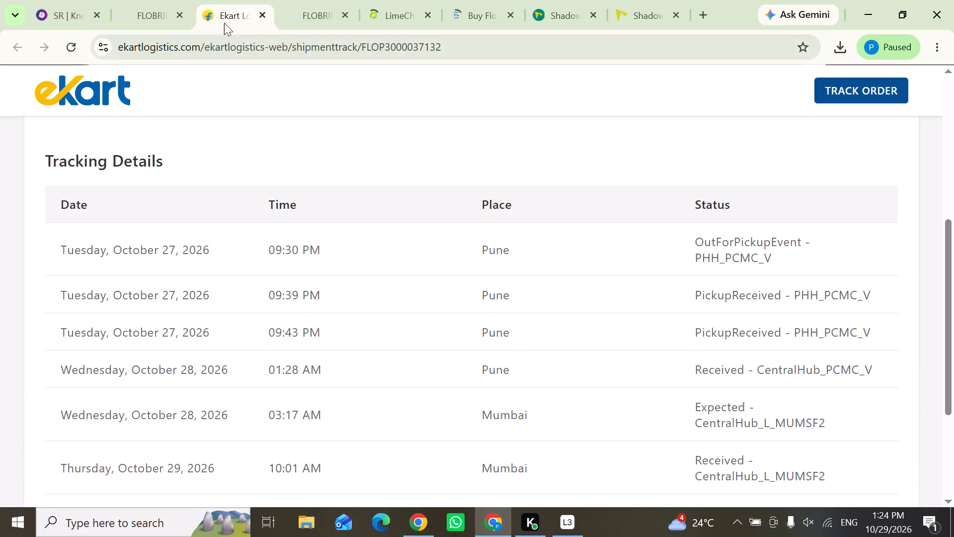
Open the customer update form for the ongoing Knowlarity call and expand its Dispositions list.
{"action": "left_click", "coordinate": [151, 0]}
{"action": "left_click", "coordinate": [51, 18]}
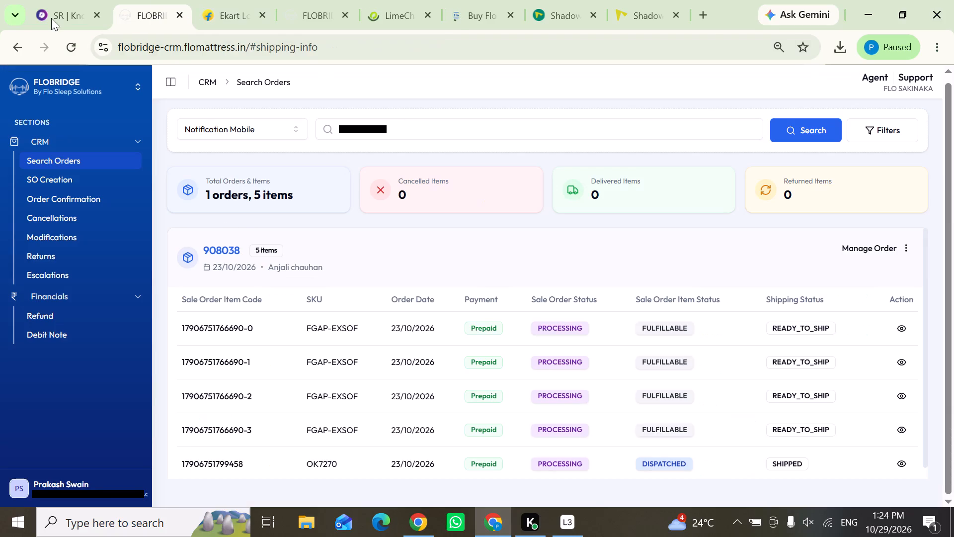
{"action": "left_click", "coordinate": [128, 364]}
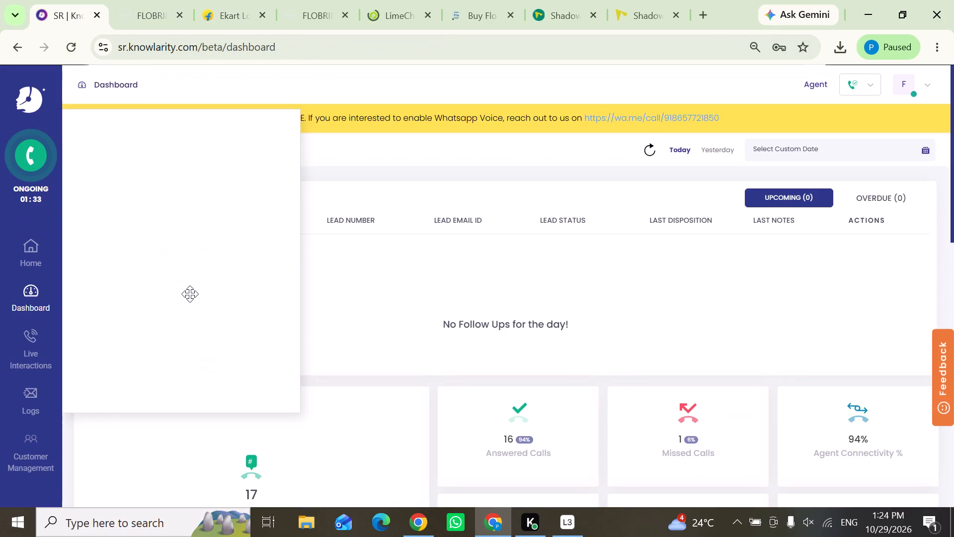
{"action": "scroll", "coordinate": [189, 295], "scroll_direction": "down", "scroll_amount": 1}
{"action": "left_click", "coordinate": [161, 320]}
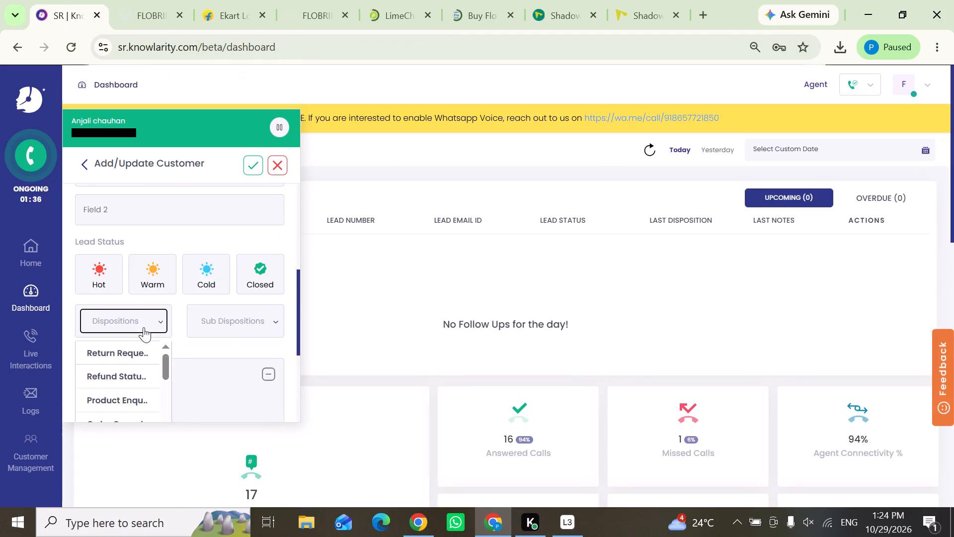
{"action": "left_click_drag", "start_coordinate": [165, 369], "coordinate": [165, 377]}
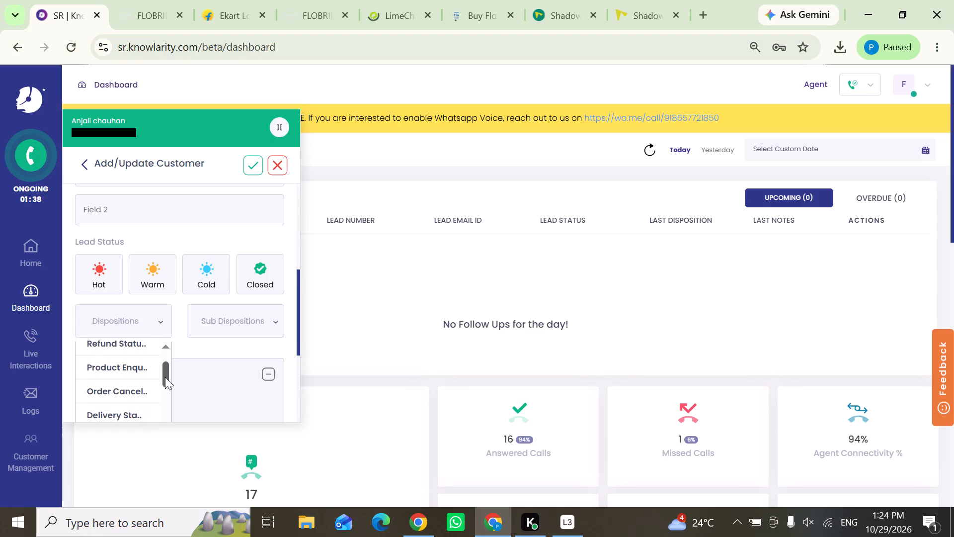
{"action": "left_click_drag", "start_coordinate": [165, 377], "coordinate": [164, 377]}
{"action": "left_click", "coordinate": [138, 21]}
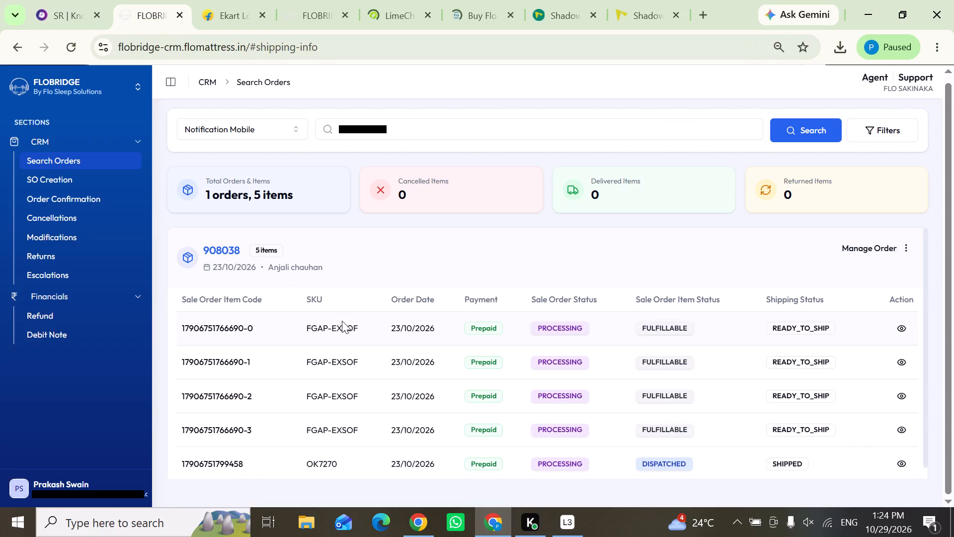
{"action": "scroll", "coordinate": [342, 321], "scroll_direction": "down", "scroll_amount": 2}
{"action": "left_click", "coordinate": [359, 253]}
{"action": "left_click", "coordinate": [356, 276]}
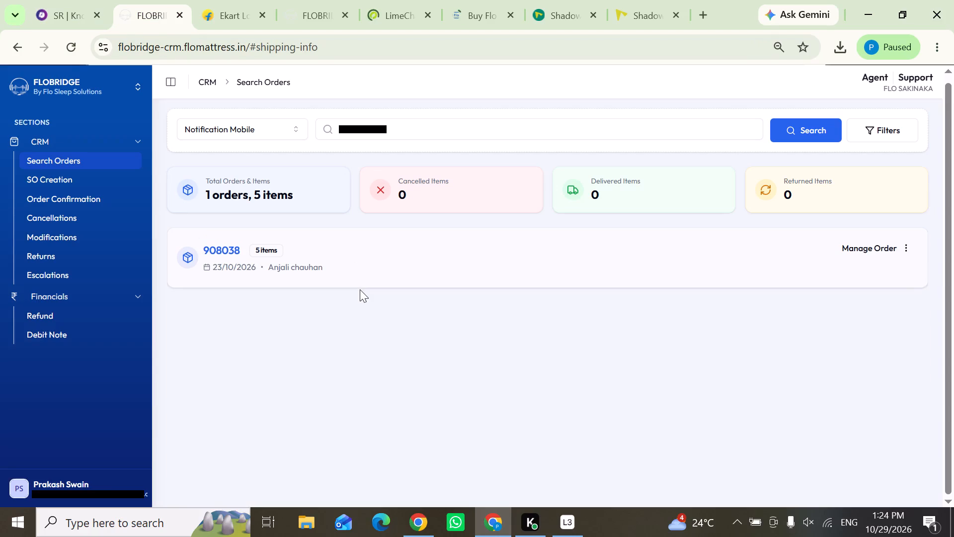
{"action": "scroll", "coordinate": [365, 279], "scroll_direction": "down", "scroll_amount": 3}
{"action": "left_click_drag", "start_coordinate": [359, 312], "coordinate": [314, 312]}
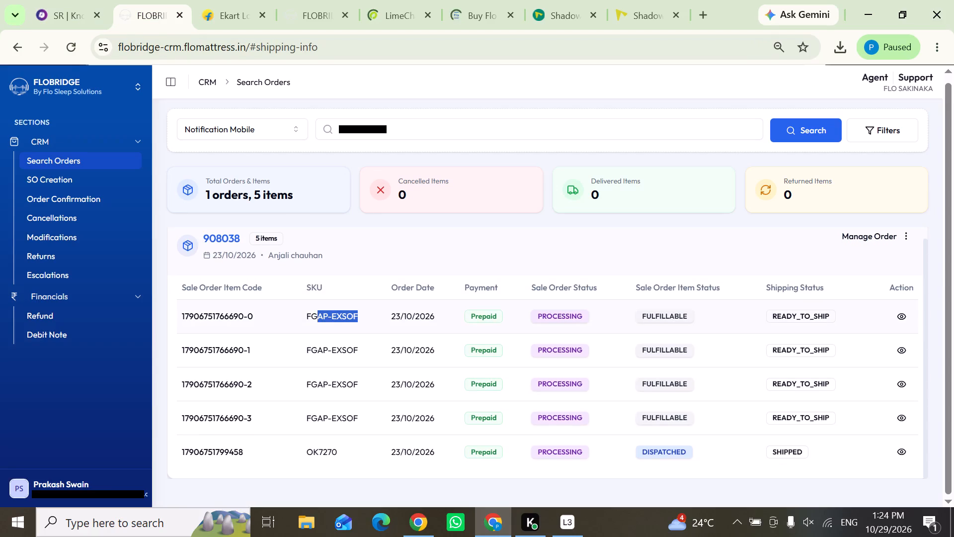
{"action": "left_click_drag", "start_coordinate": [314, 312], "coordinate": [298, 312]}
{"action": "left_click", "coordinate": [219, 0]}
{"action": "scroll", "coordinate": [389, 286], "scroll_direction": "down", "scroll_amount": 4}
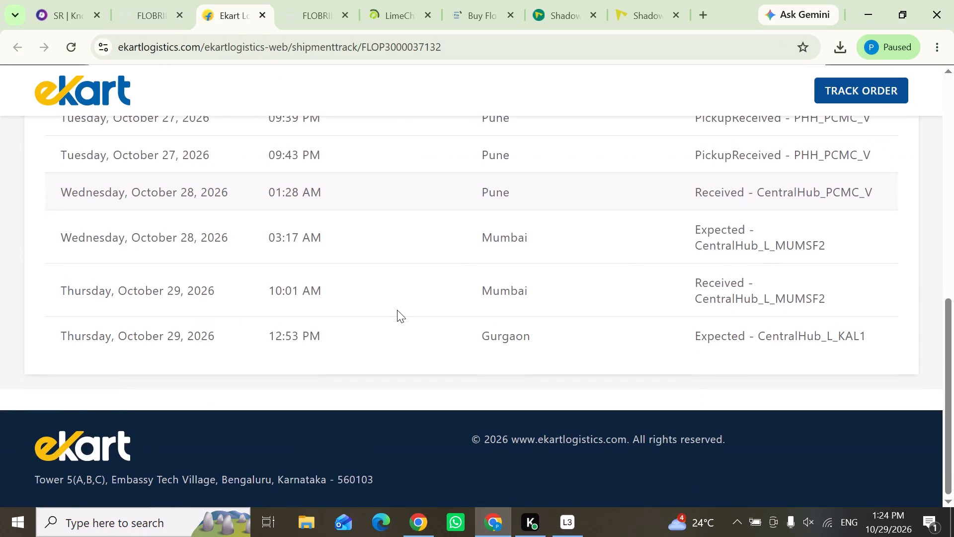
{"action": "left_click", "coordinate": [156, 15]}
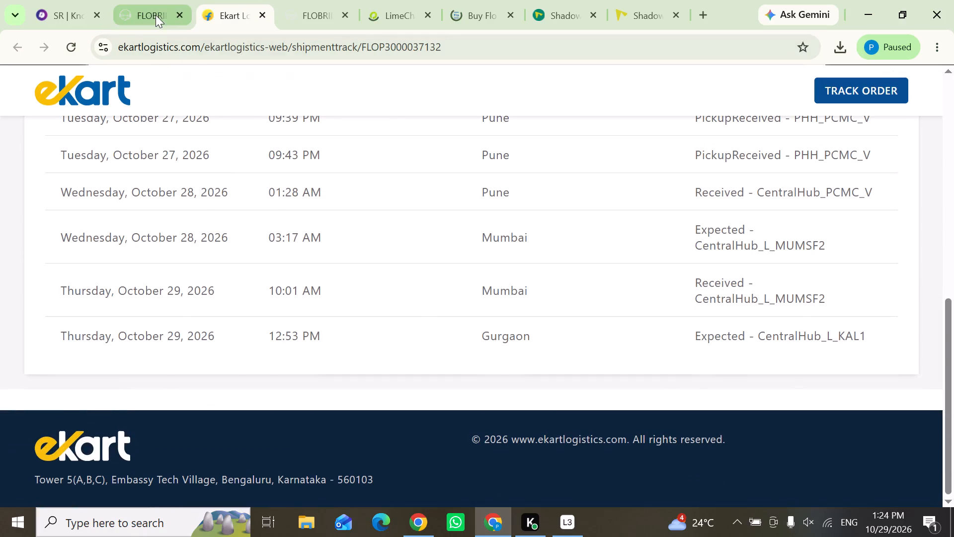
{"action": "left_click", "coordinate": [37, 1]}
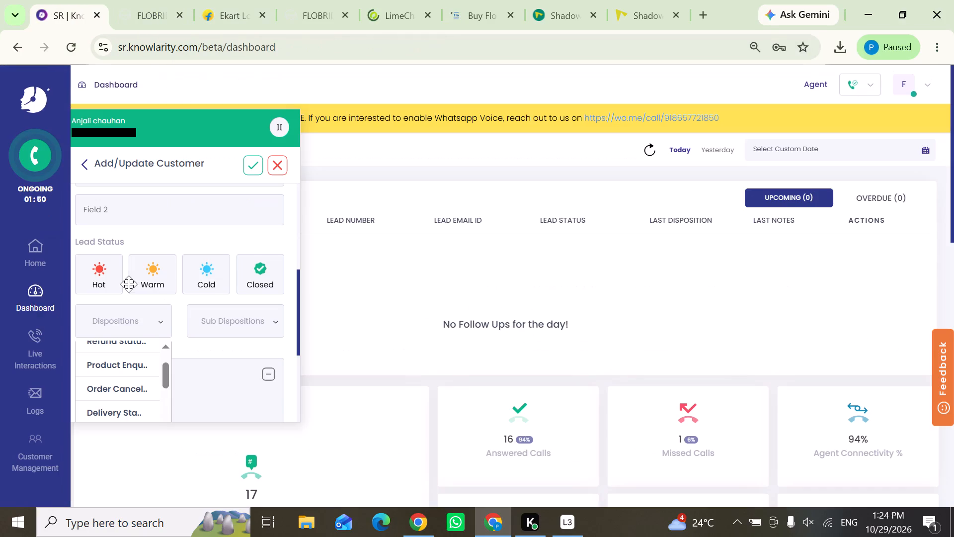
{"action": "left_click", "coordinate": [165, 379]}
{"action": "double_click", "coordinate": [139, 398]}
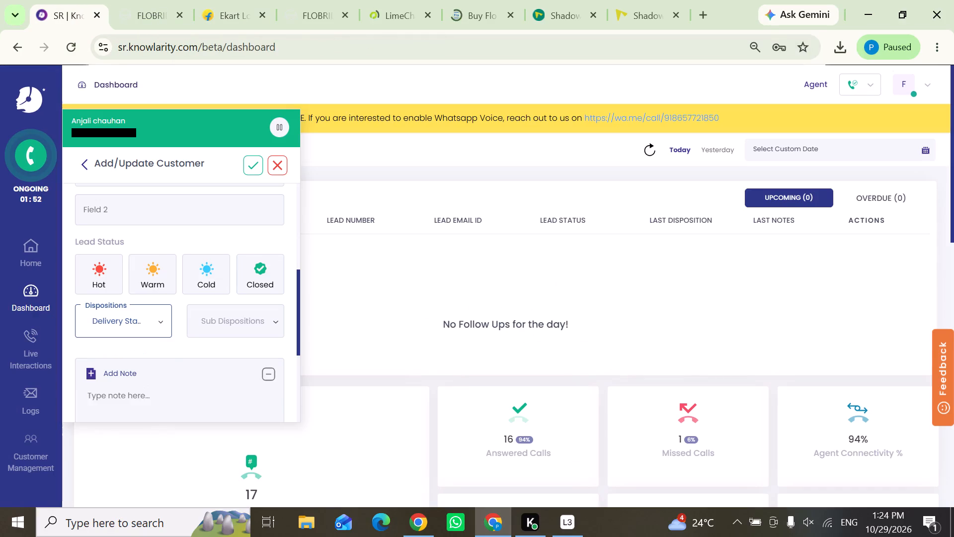
{"action": "key", "text": "ctrl+v"}
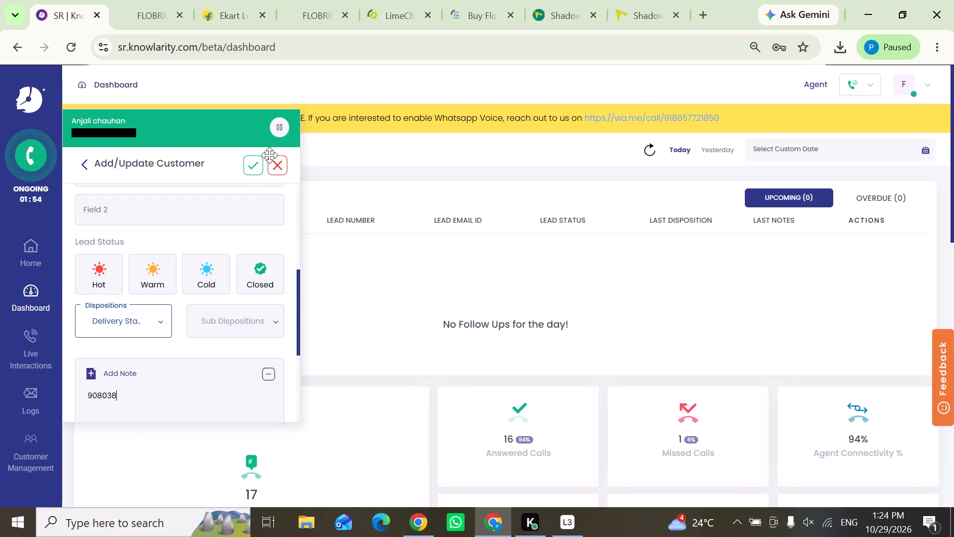
{"action": "left_click", "coordinate": [252, 171]}
{"action": "left_click", "coordinate": [147, 14]}
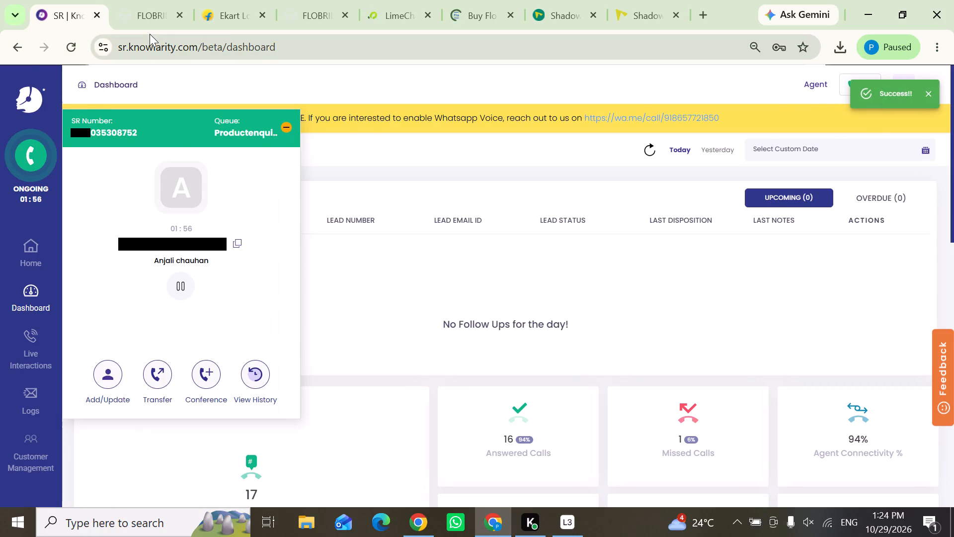
{"action": "left_click", "coordinate": [440, 243]}
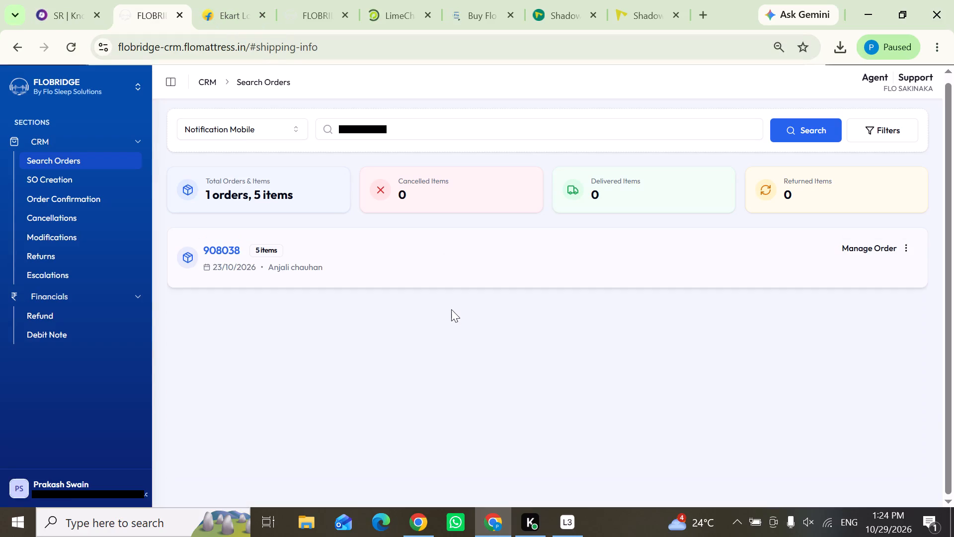
{"action": "left_click", "coordinate": [362, 265]}
{"action": "scroll", "coordinate": [393, 358], "scroll_direction": "down", "scroll_amount": 3}
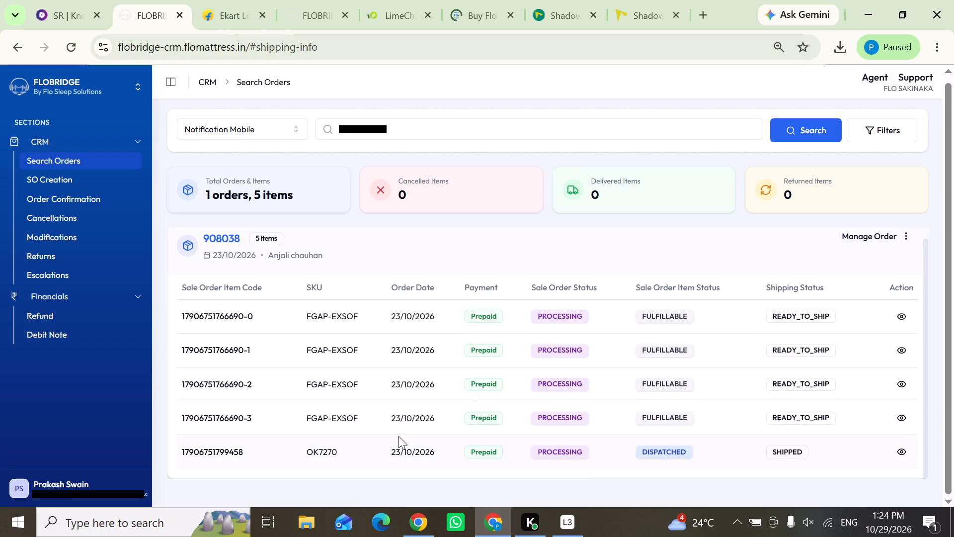
{"action": "left_click_drag", "start_coordinate": [391, 452], "coordinate": [436, 453]}
{"action": "left_click", "coordinate": [505, 446]}
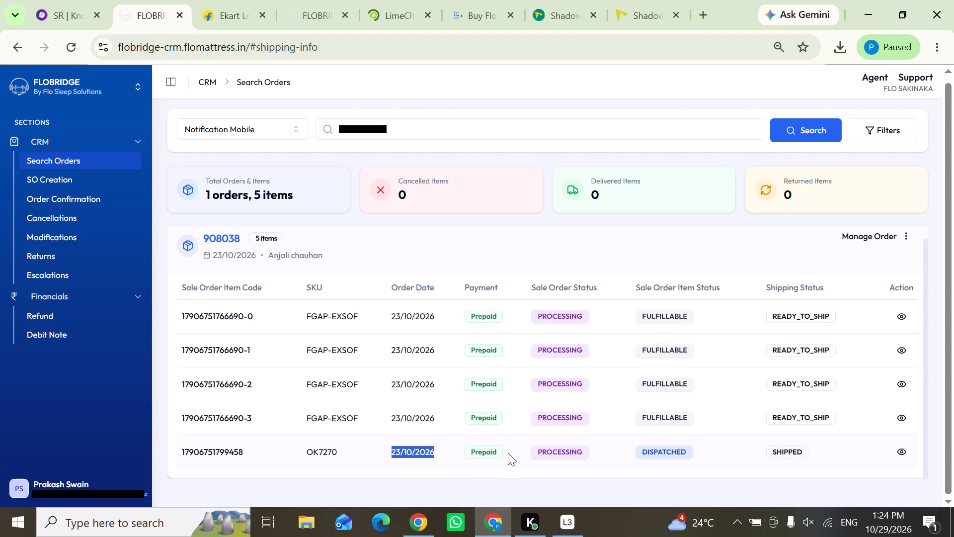
{"action": "left_click_drag", "start_coordinate": [833, 447], "coordinate": [729, 449]}
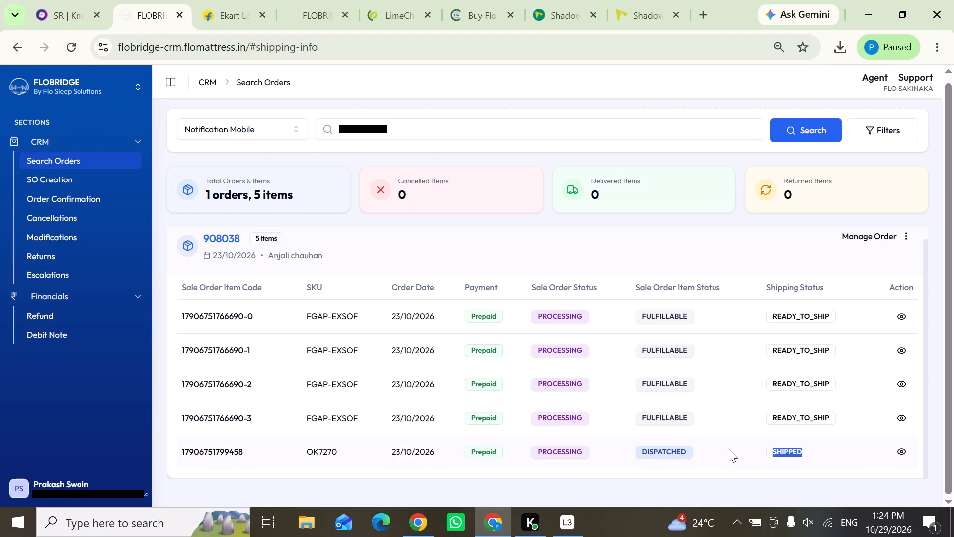
{"action": "left_click_drag", "start_coordinate": [729, 449], "coordinate": [363, 451]}
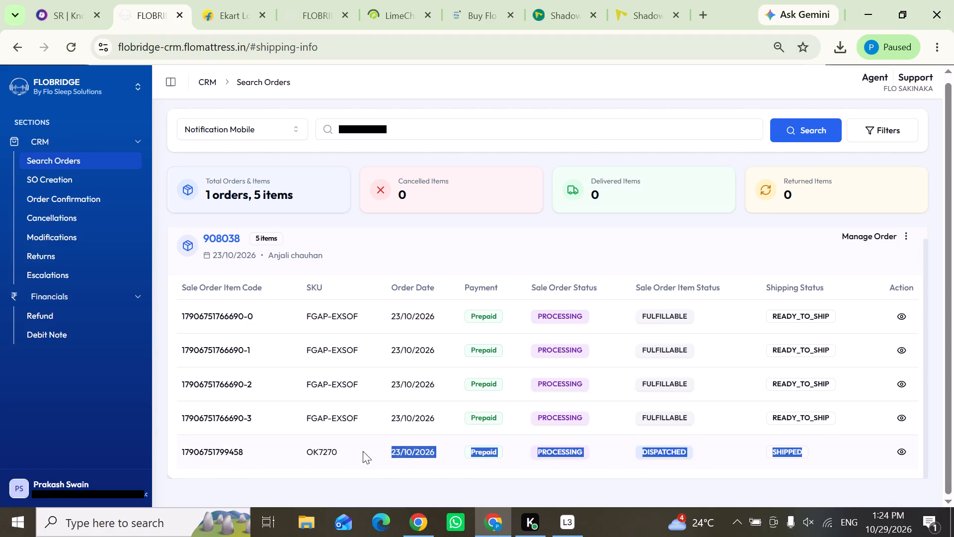
{"action": "left_click_drag", "start_coordinate": [363, 451], "coordinate": [209, 458]}
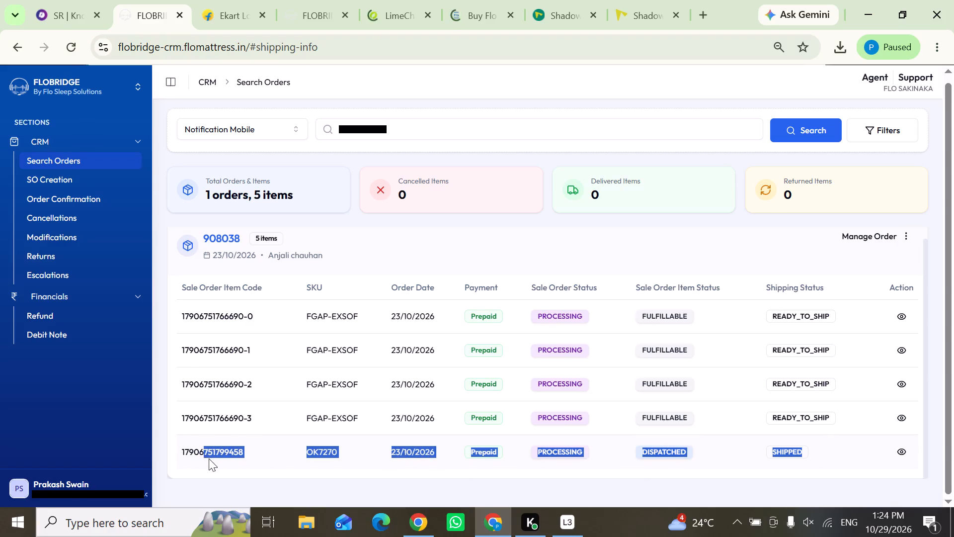
{"action": "left_click_drag", "start_coordinate": [209, 458], "coordinate": [215, 458]}
{"action": "left_click", "coordinate": [199, 0]}
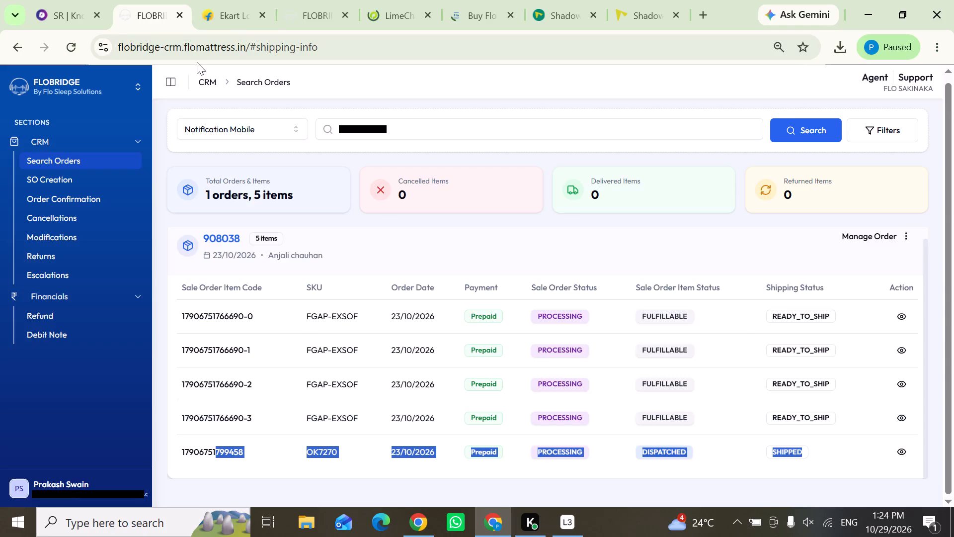
{"action": "left_click_drag", "start_coordinate": [953, 415], "coordinate": [945, 344]}
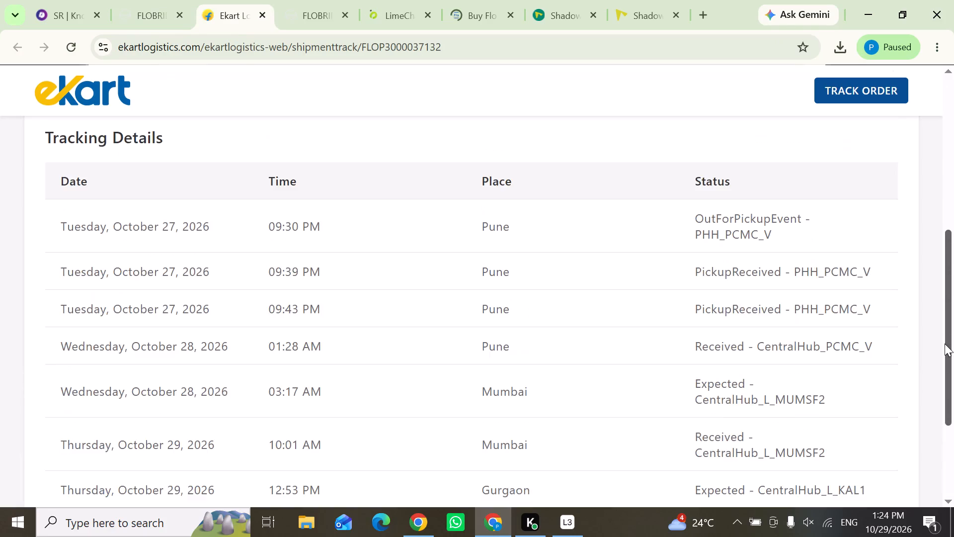
{"action": "left_click_drag", "start_coordinate": [945, 344], "coordinate": [927, 200]}
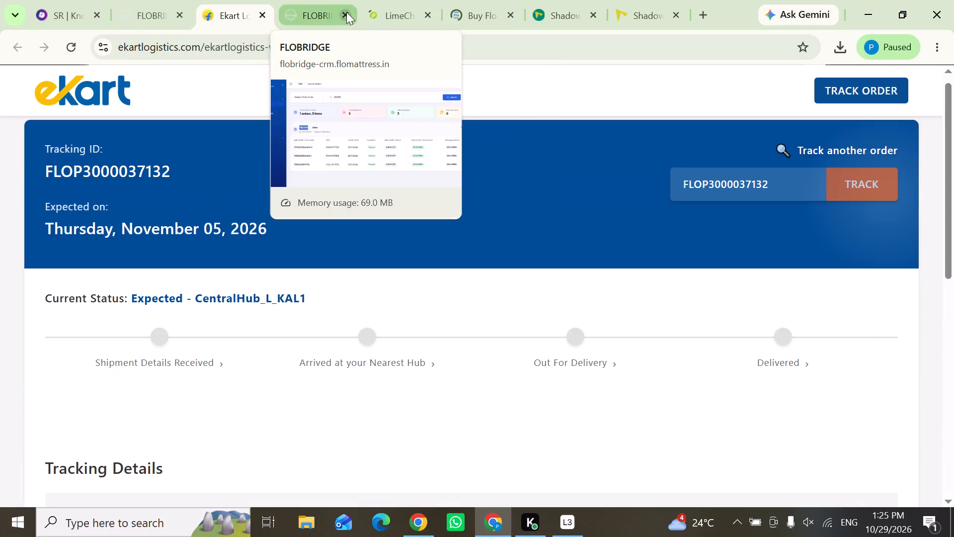
{"action": "left_click_drag", "start_coordinate": [274, 223], "coordinate": [72, 224]}
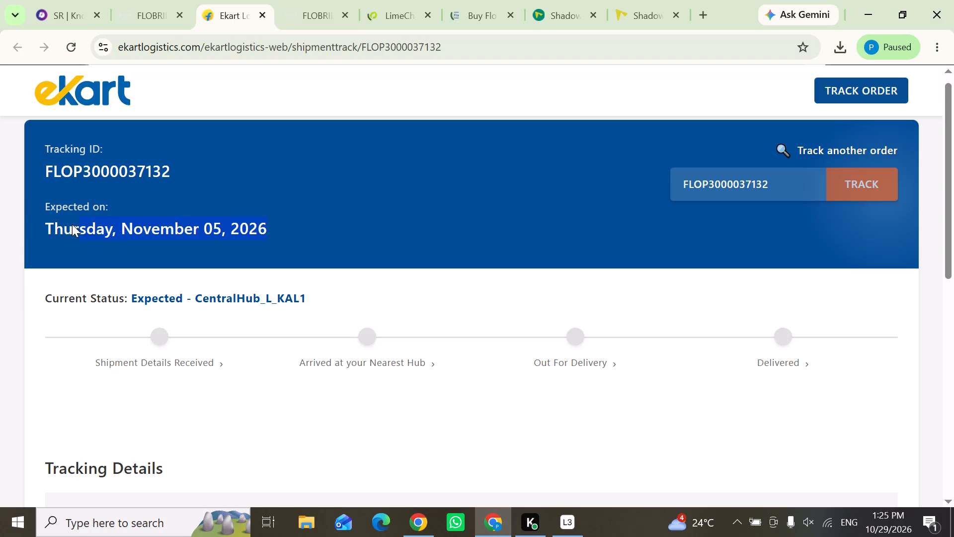
{"action": "left_click_drag", "start_coordinate": [72, 224], "coordinate": [30, 135]}
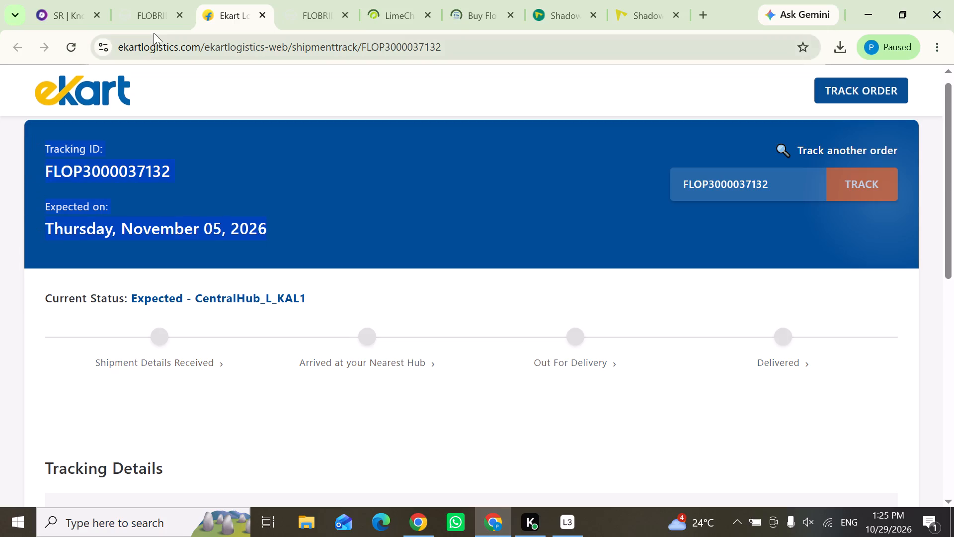
{"action": "left_click", "coordinate": [133, 5]}
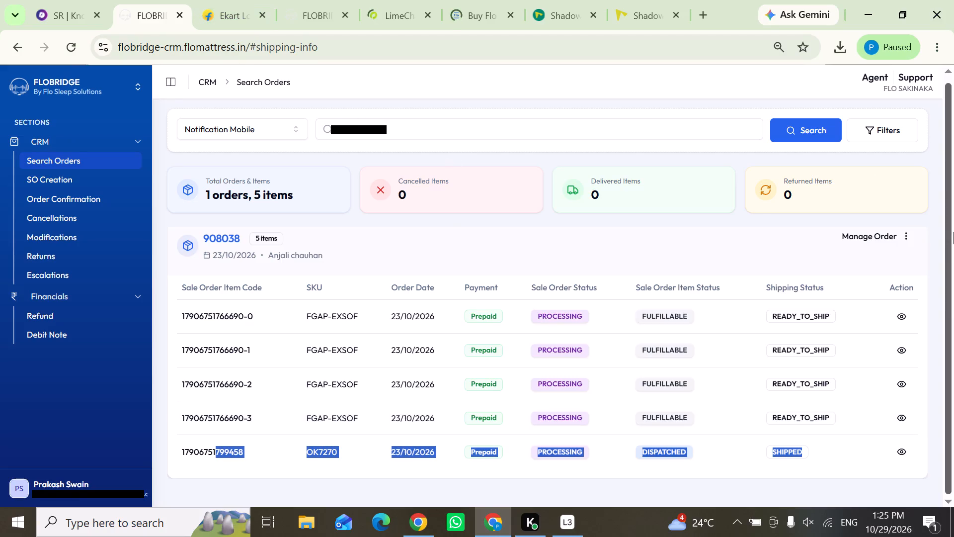
{"action": "left_click_drag", "start_coordinate": [953, 234], "coordinate": [953, 297]}
{"action": "left_click", "coordinate": [470, 446]}
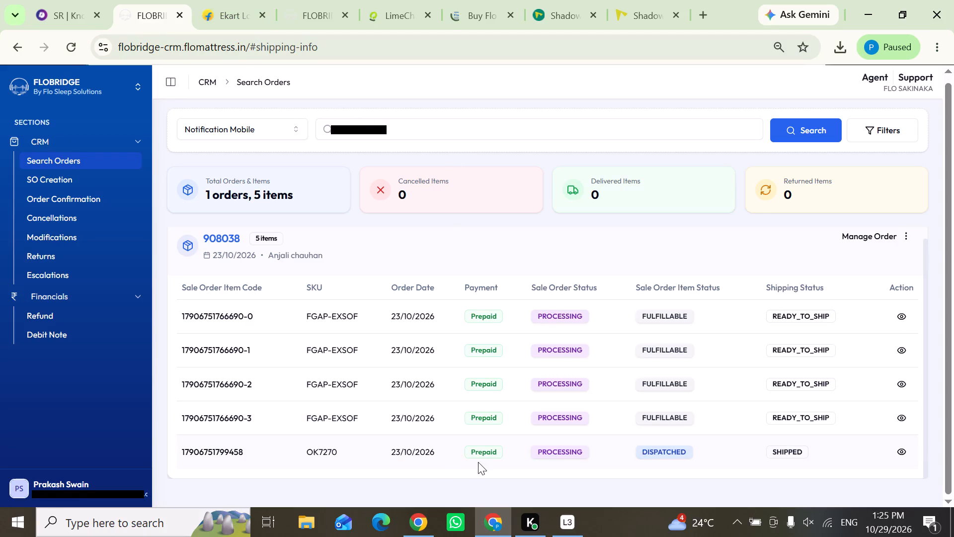
{"action": "left_click_drag", "start_coordinate": [468, 449], "coordinate": [502, 453]}
{"action": "left_click", "coordinate": [504, 465]}
{"action": "left_click_drag", "start_coordinate": [501, 451], "coordinate": [469, 451]}
{"action": "left_click", "coordinate": [474, 471]}
{"action": "left_click_drag", "start_coordinate": [923, 414], "coordinate": [913, 356]}
{"action": "left_click", "coordinate": [504, 253]}
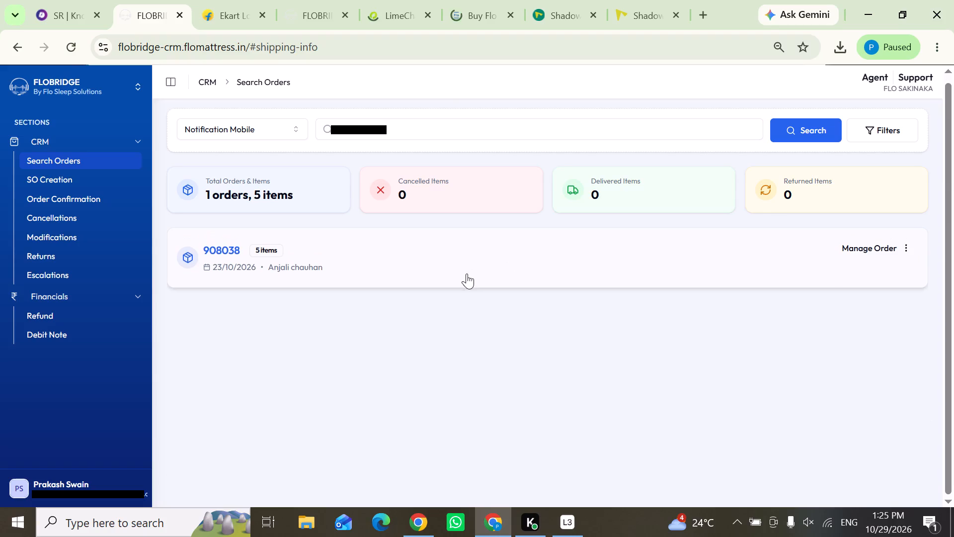
{"action": "left_click", "coordinate": [397, 274]}
{"action": "scroll", "coordinate": [436, 308], "scroll_direction": "down", "scroll_amount": 3}
{"action": "left_click_drag", "start_coordinate": [435, 316], "coordinate": [399, 315]}
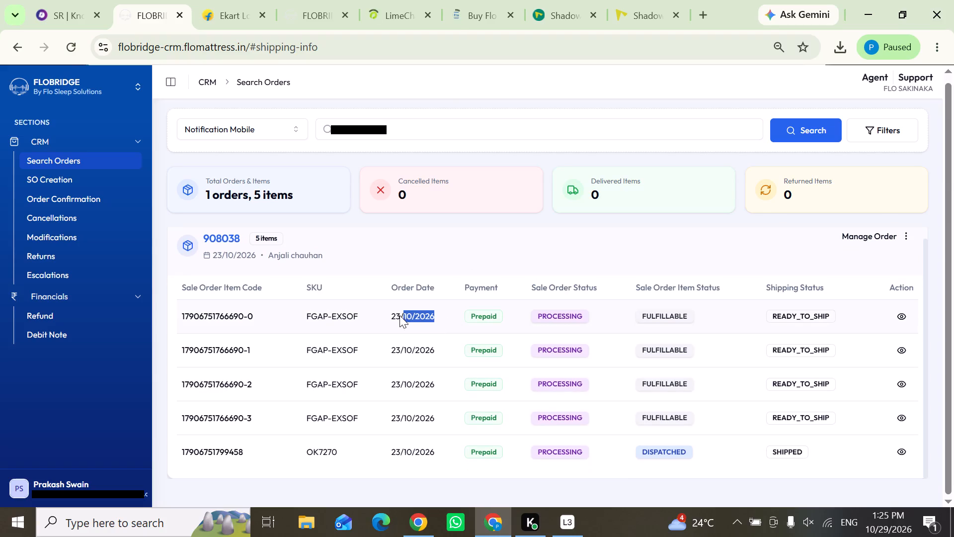
{"action": "left_click_drag", "start_coordinate": [399, 315], "coordinate": [383, 315]}
{"action": "left_click", "coordinate": [364, 371]}
{"action": "left_click_drag", "start_coordinate": [362, 348], "coordinate": [303, 348]}
{"action": "left_click", "coordinate": [300, 382]}
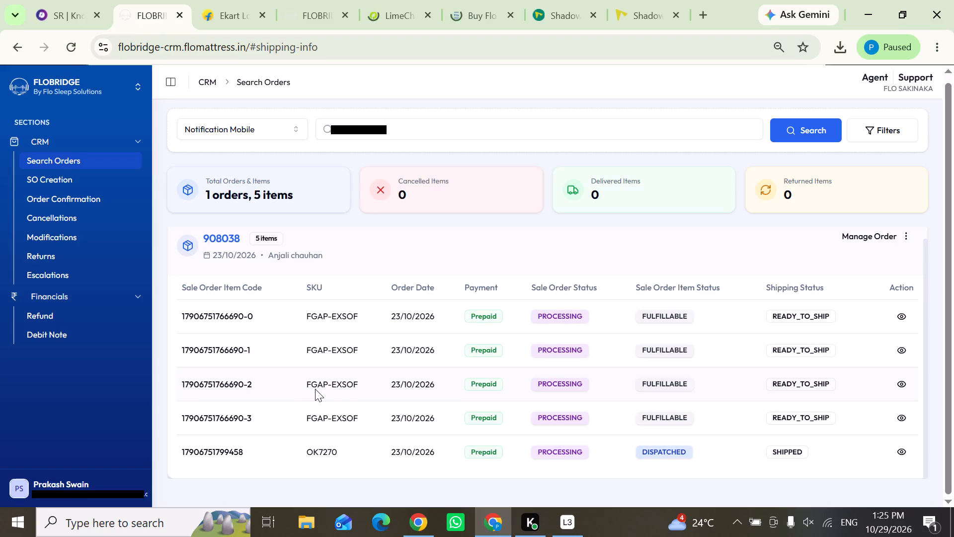
{"action": "left_click_drag", "start_coordinate": [368, 386], "coordinate": [300, 383]}
{"action": "left_click", "coordinate": [303, 430]}
{"action": "left_click_drag", "start_coordinate": [377, 419], "coordinate": [283, 417]}
{"action": "left_click", "coordinate": [276, 458]}
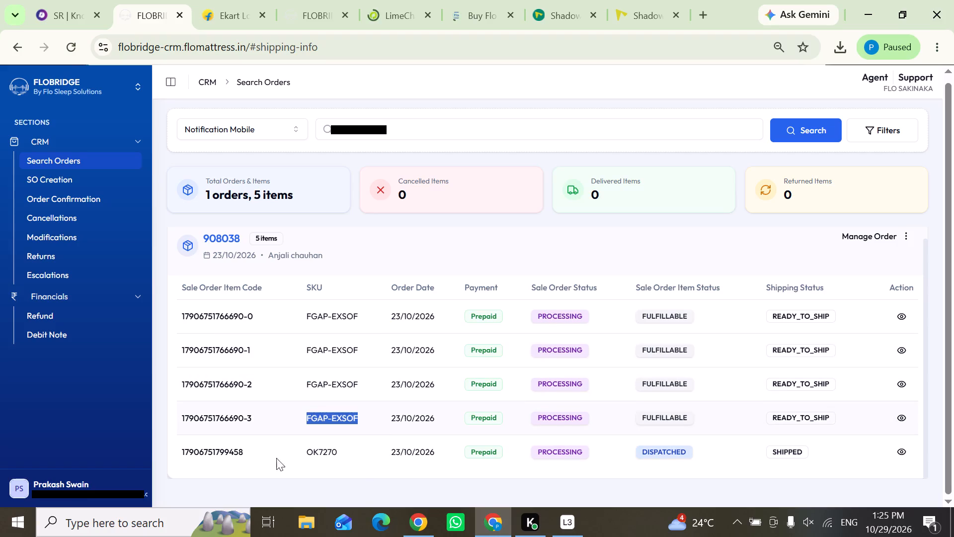
{"action": "left_click_drag", "start_coordinate": [334, 453], "coordinate": [289, 452]}
{"action": "left_click", "coordinate": [289, 476]}
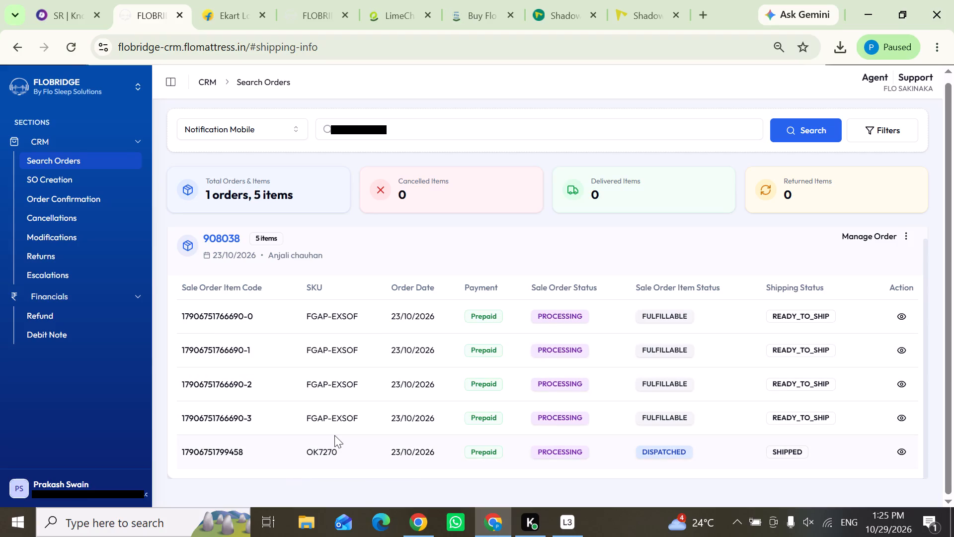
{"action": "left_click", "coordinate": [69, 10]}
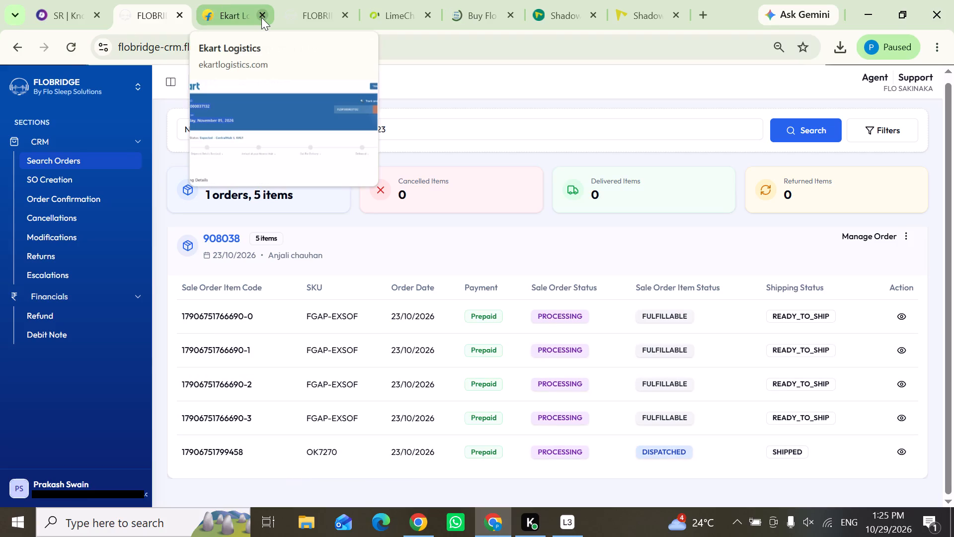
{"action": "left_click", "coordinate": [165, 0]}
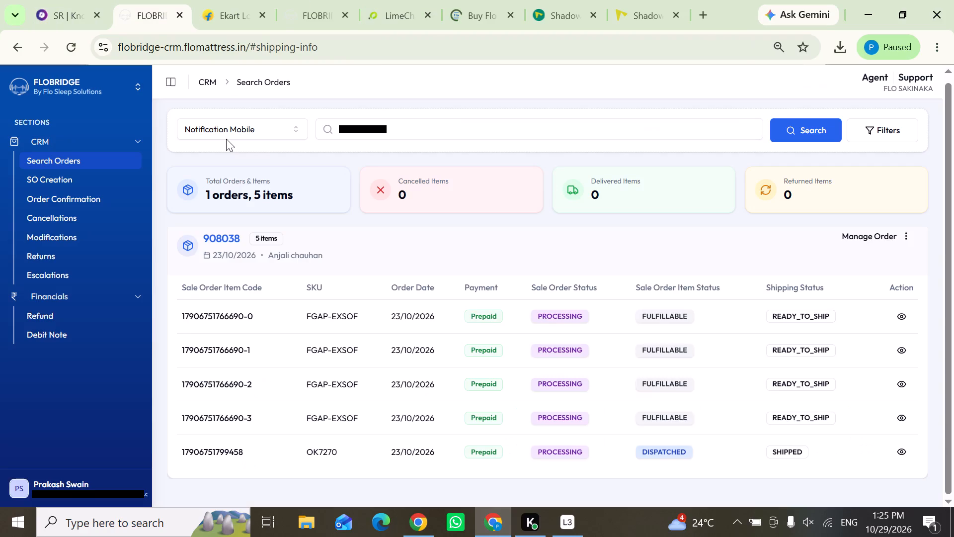
Switch from the order search to the Knowlarity dashboard for the next incoming call.
{"action": "left_click", "coordinate": [239, 3]}
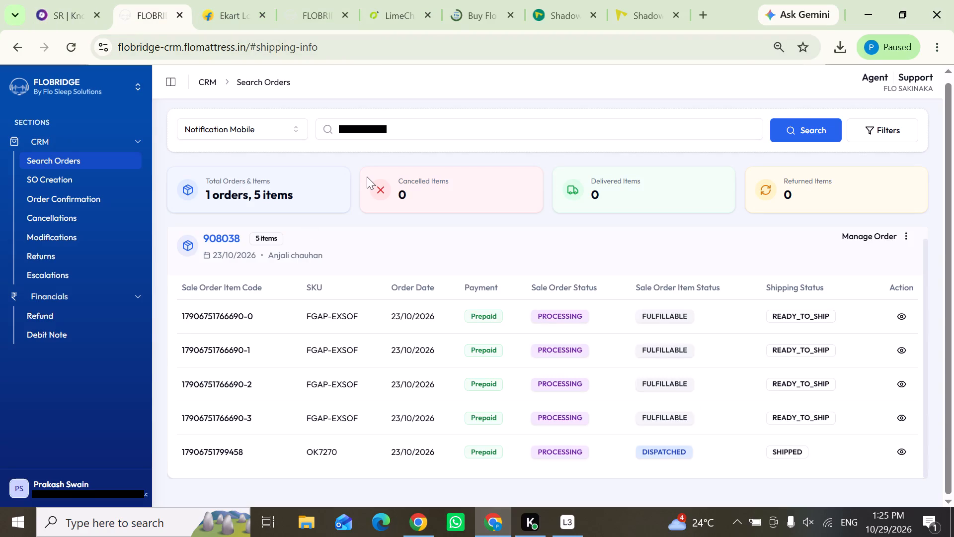
{"action": "left_click", "coordinate": [129, 15]}
{"action": "left_click", "coordinate": [43, 0]}
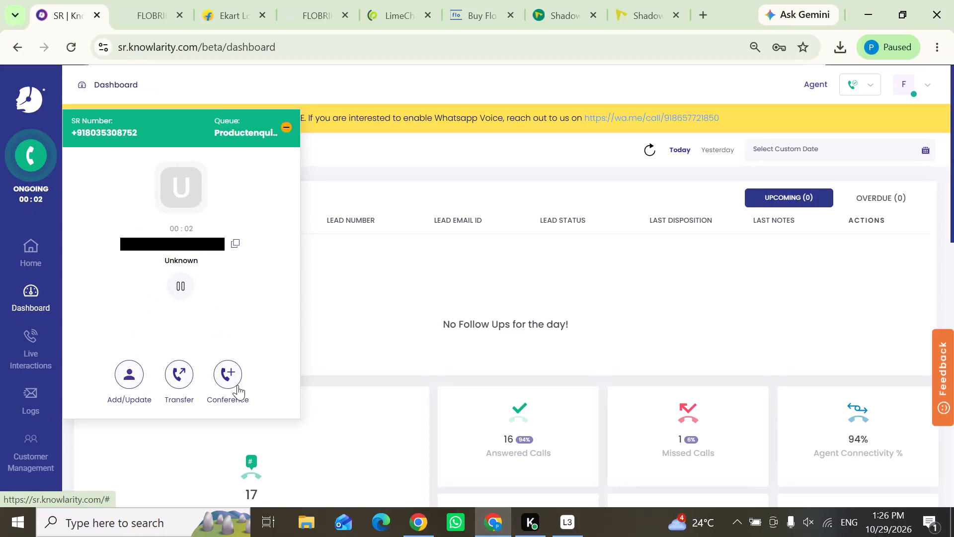
Copy the new caller's number from the ongoing Knowlarity call and search FLOBRIDGE orders with it by Notification Mobile.
{"action": "left_click", "coordinate": [238, 240]}
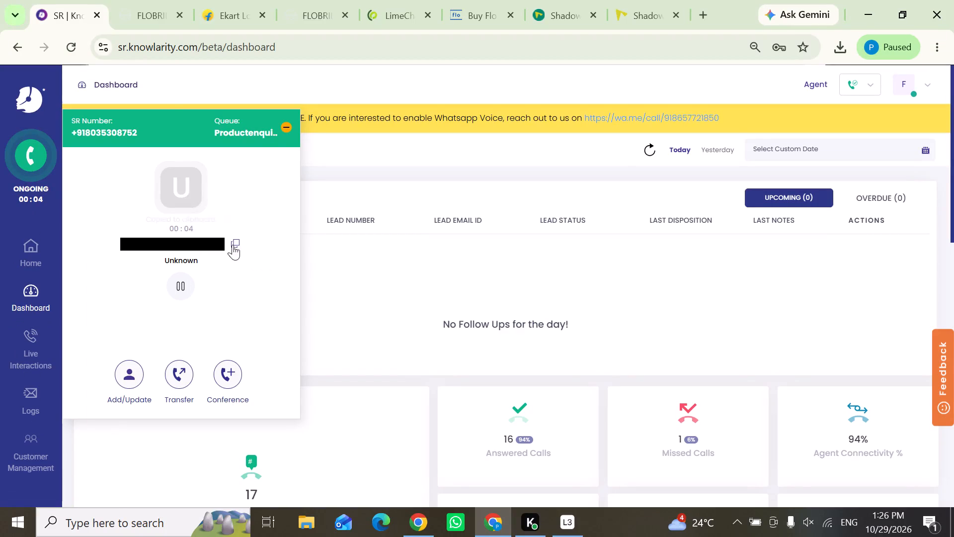
{"action": "left_click", "coordinate": [155, 2]}
{"action": "left_click_drag", "start_coordinate": [408, 127], "coordinate": [243, 140]}
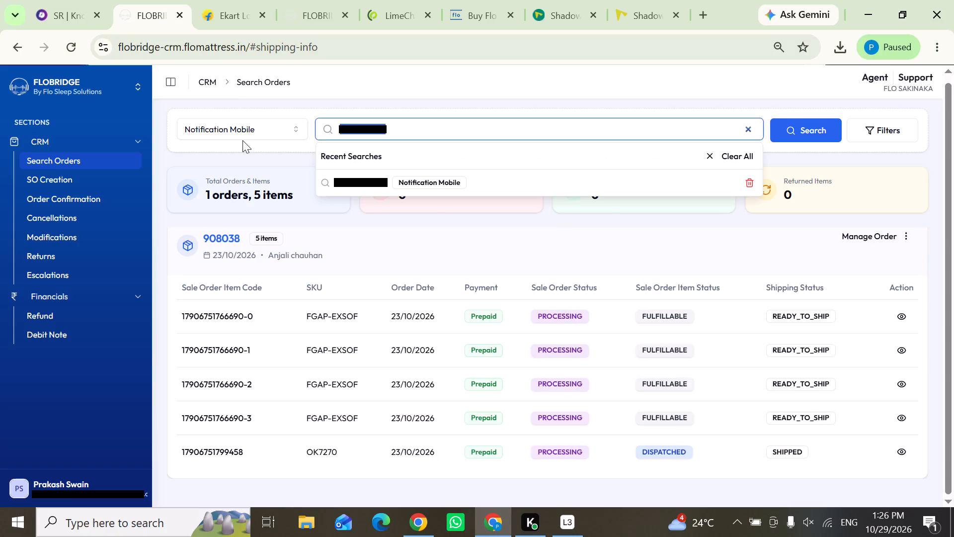
{"action": "key", "text": "ctrl+v"}
{"action": "left_click_drag", "start_coordinate": [352, 128], "coordinate": [310, 128]}
{"action": "key", "text": "BackSpace"}
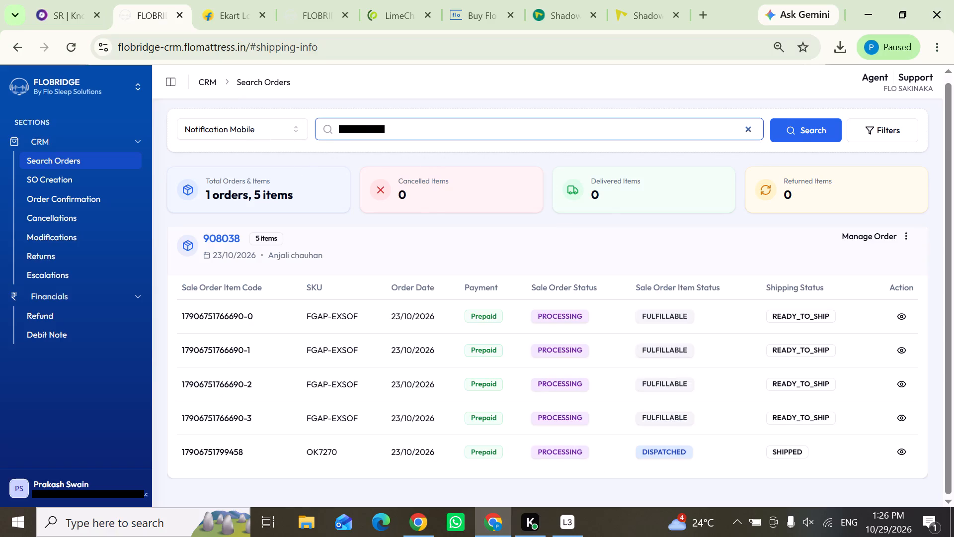
{"action": "left_click", "coordinate": [797, 129]}
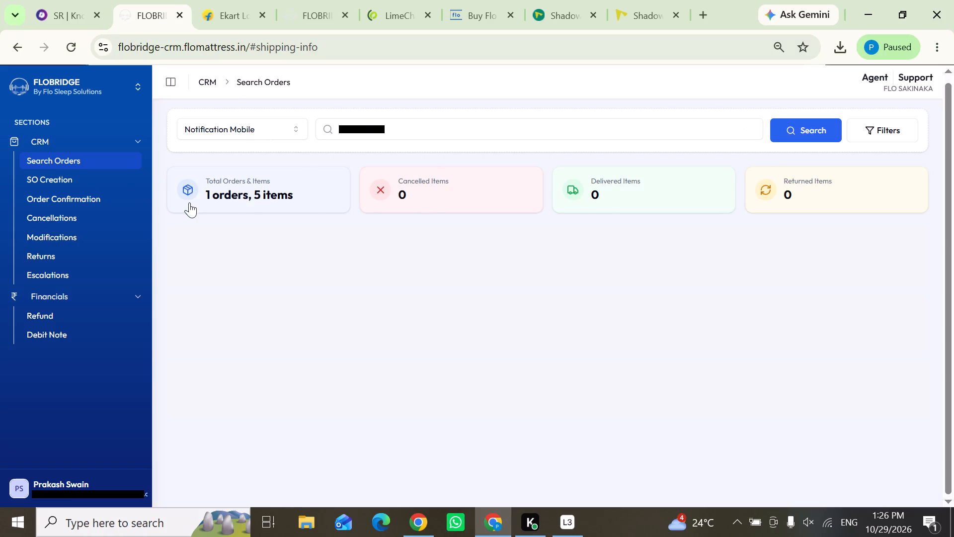
{"action": "left_click_drag", "start_coordinate": [953, 306], "coordinate": [953, 365]}
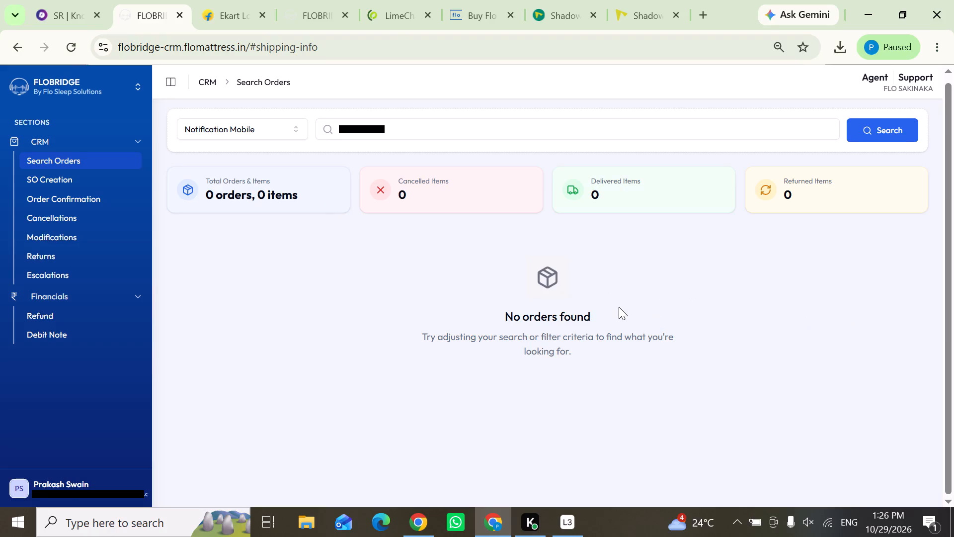
{"action": "scroll", "coordinate": [618, 306], "scroll_direction": "up", "scroll_amount": 2}
{"action": "scroll", "coordinate": [618, 306], "scroll_direction": "down", "scroll_amount": 2}
{"action": "scroll", "coordinate": [617, 307], "scroll_direction": "up", "scroll_amount": 2}
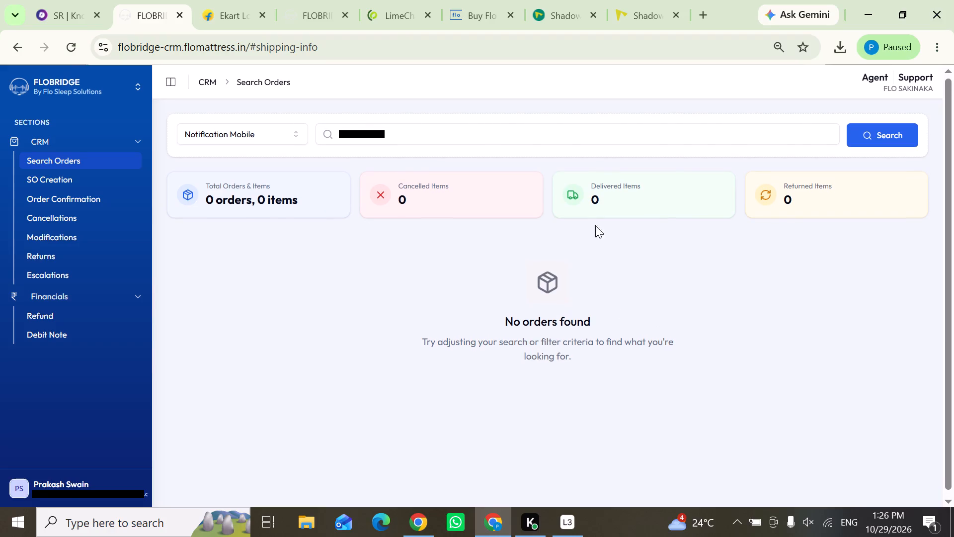
Return to the ongoing call in Knowlarity and close the Ekart tracking page.
{"action": "left_click", "coordinate": [85, 0]}
{"action": "left_click", "coordinate": [263, 16]}
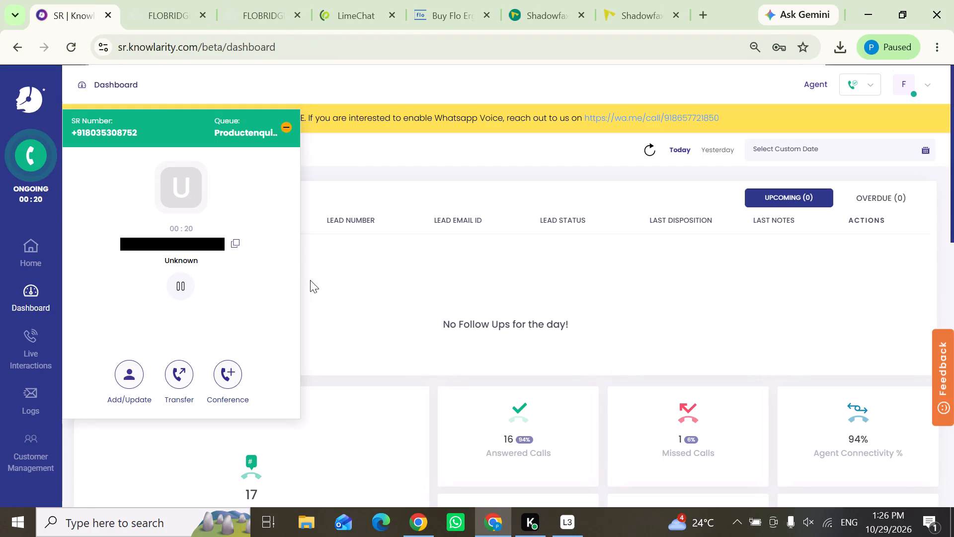
Save the caller's customer record in Knowlarity with the name arun and the Product Enquiry disposition.
{"action": "left_click", "coordinate": [116, 386]}
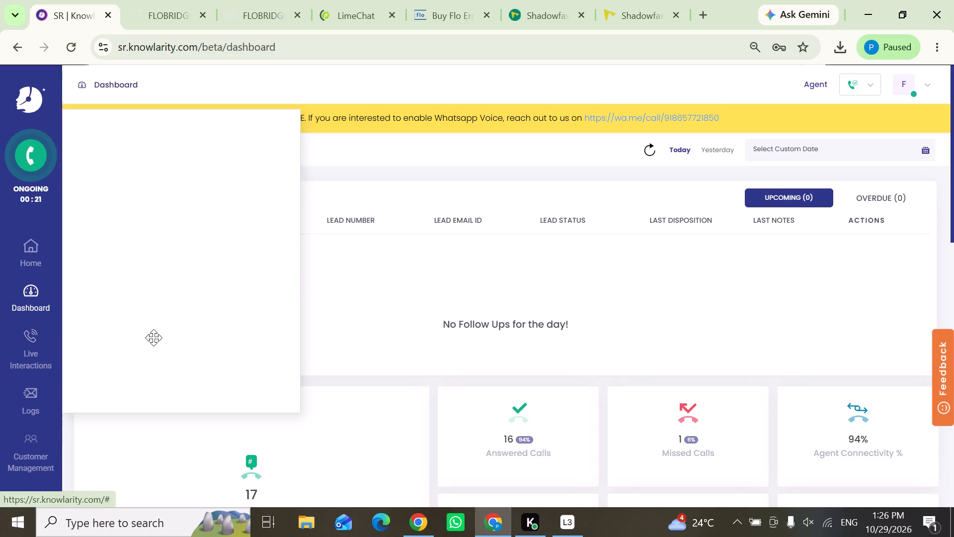
{"action": "scroll", "coordinate": [165, 310], "scroll_direction": "down", "scroll_amount": 1}
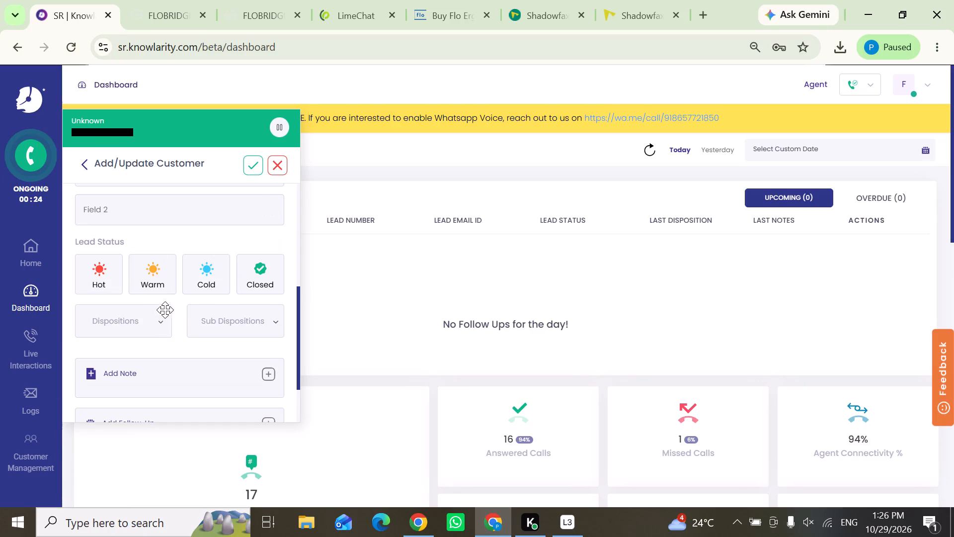
{"action": "left_click", "coordinate": [157, 324]}
{"action": "left_click", "coordinate": [140, 396]}
{"action": "scroll", "coordinate": [199, 267], "scroll_direction": "up", "scroll_amount": 3}
{"action": "left_click", "coordinate": [178, 226]}
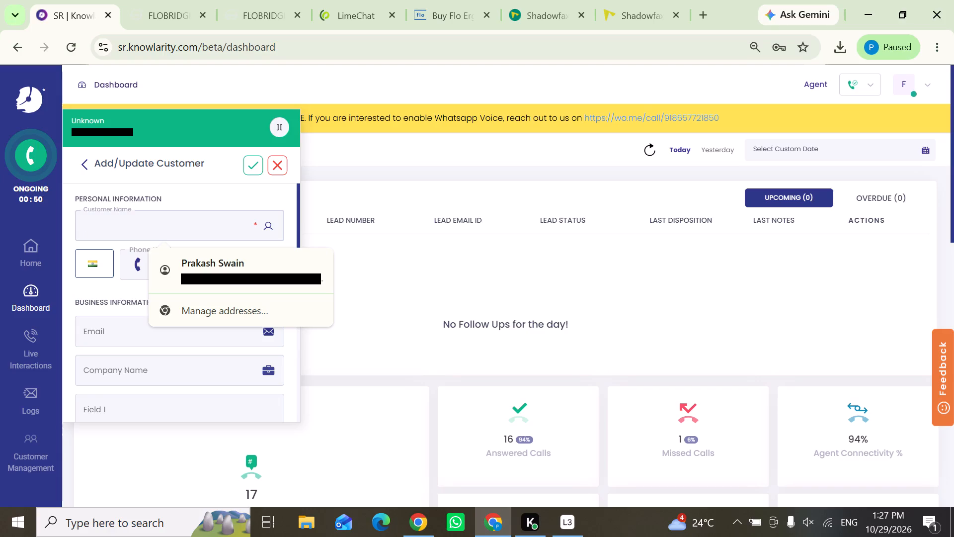
{"action": "key", "text": "a"}
{"action": "type", "text": "run"}
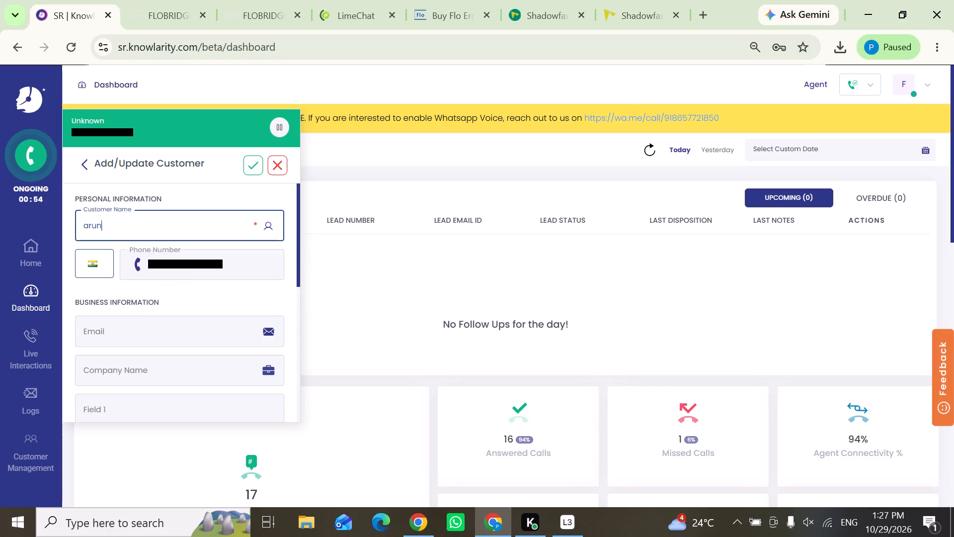
{"action": "scroll", "coordinate": [180, 234], "scroll_direction": "down", "scroll_amount": 1}
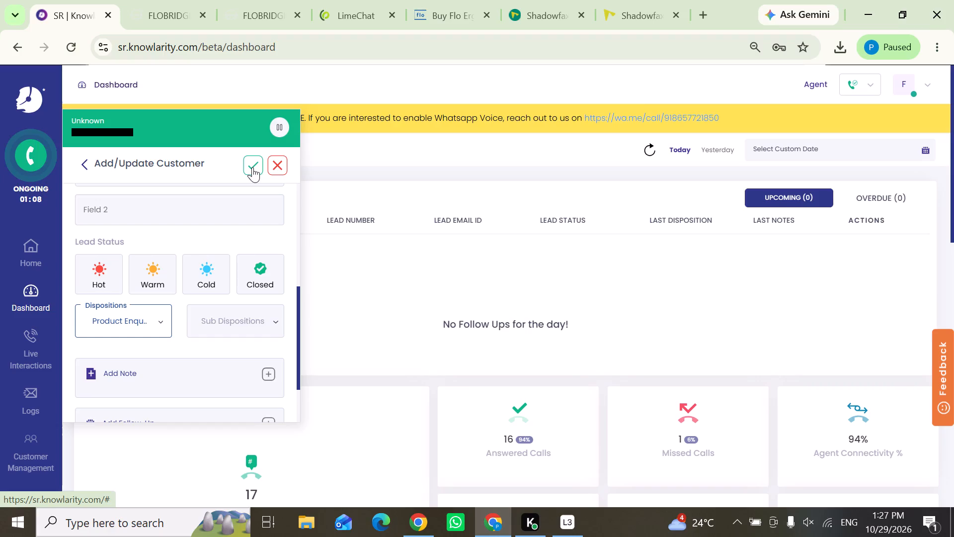
{"action": "left_click", "coordinate": [254, 168]}
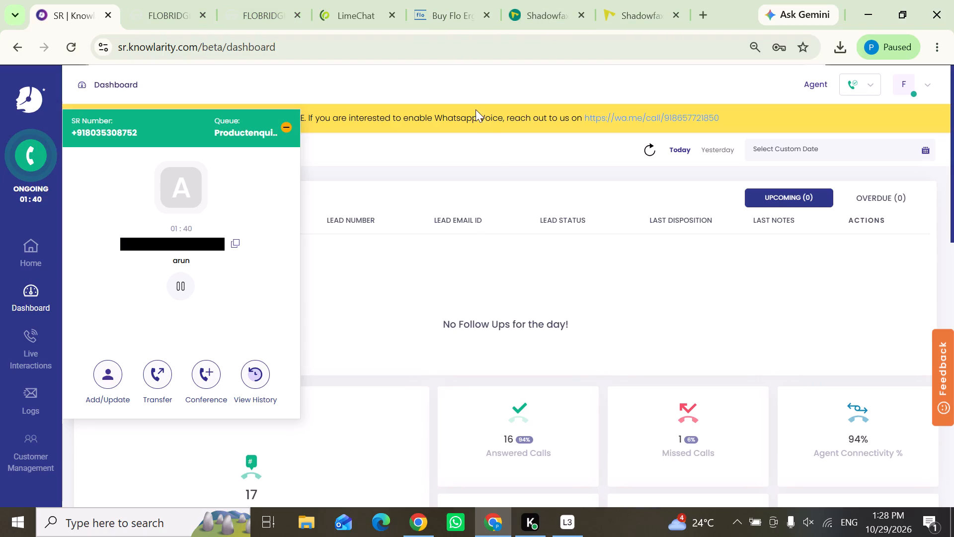
Switch to the Flo Mattress website, look over the Ergo mattress page and open the Ortho mattress product page.
{"action": "left_click", "coordinate": [441, 11]}
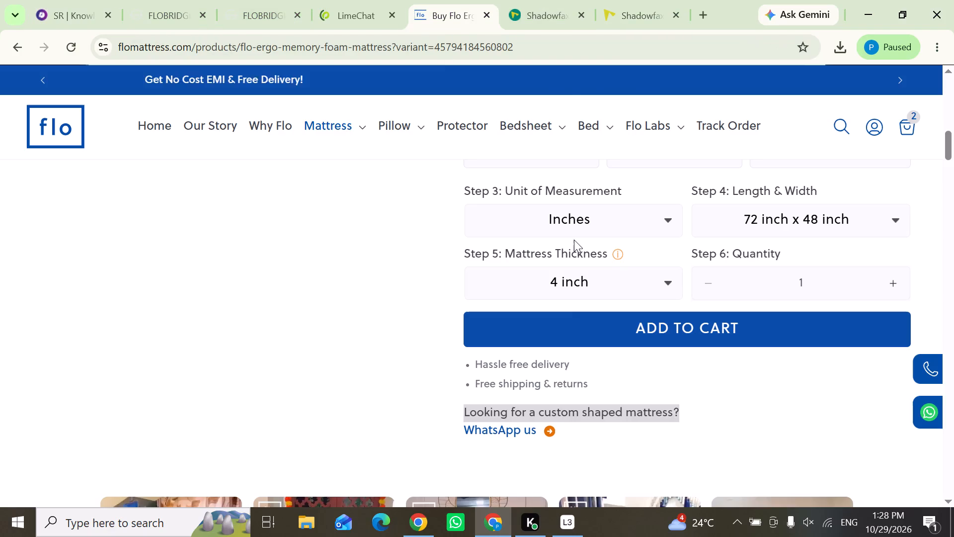
{"action": "scroll", "coordinate": [646, 263], "scroll_direction": "up", "scroll_amount": 1}
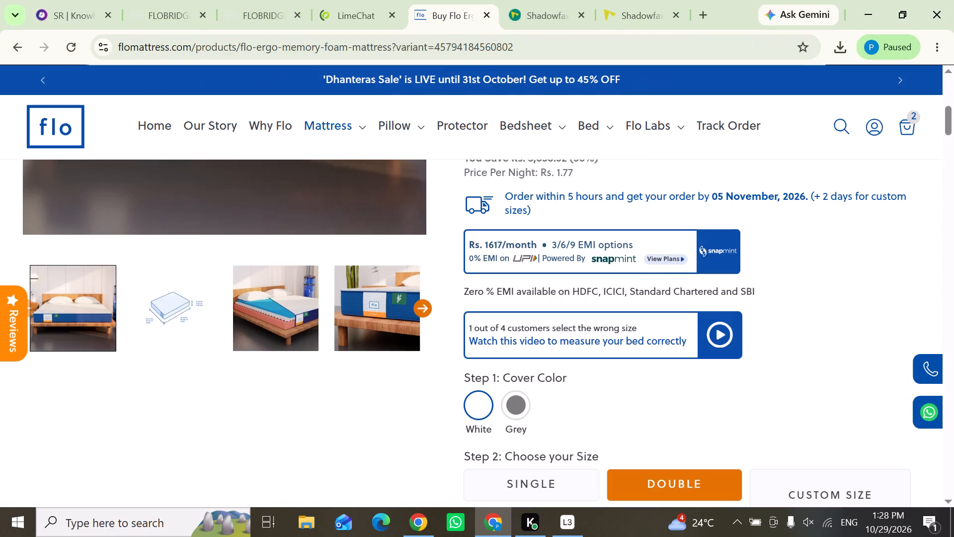
{"action": "scroll", "coordinate": [734, 378], "scroll_direction": "down", "scroll_amount": 1}
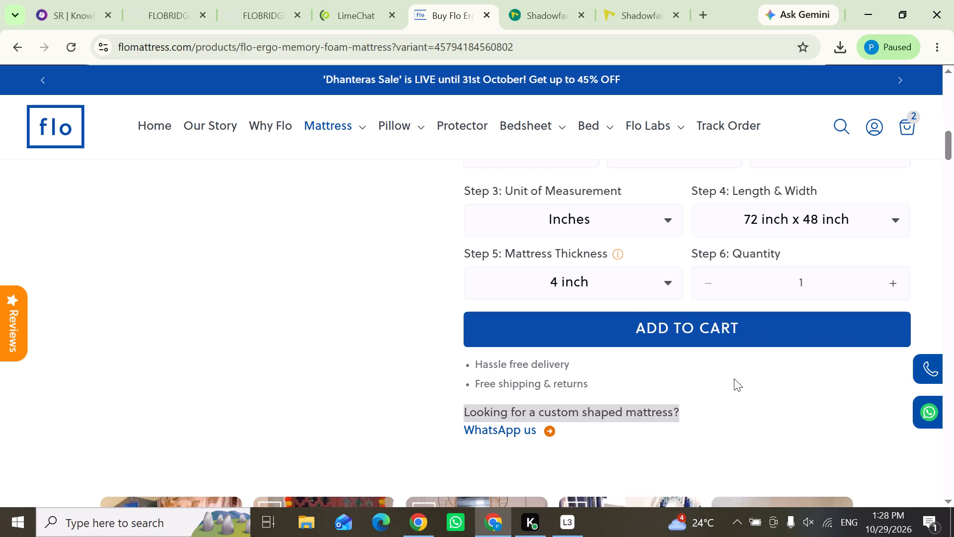
{"action": "left_click_drag", "start_coordinate": [953, 154], "coordinate": [953, 134]}
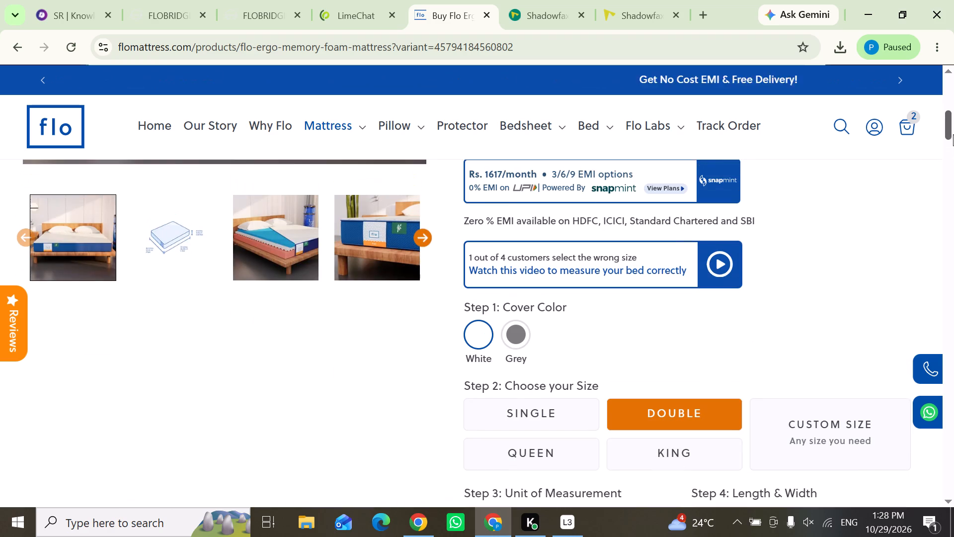
{"action": "left_click_drag", "start_coordinate": [953, 134], "coordinate": [948, 90]}
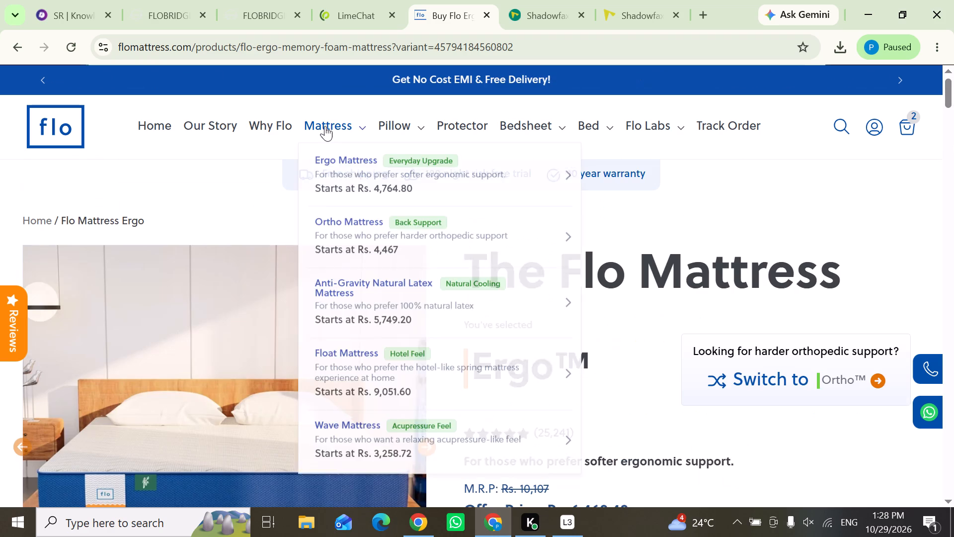
{"action": "left_click", "coordinate": [382, 228]}
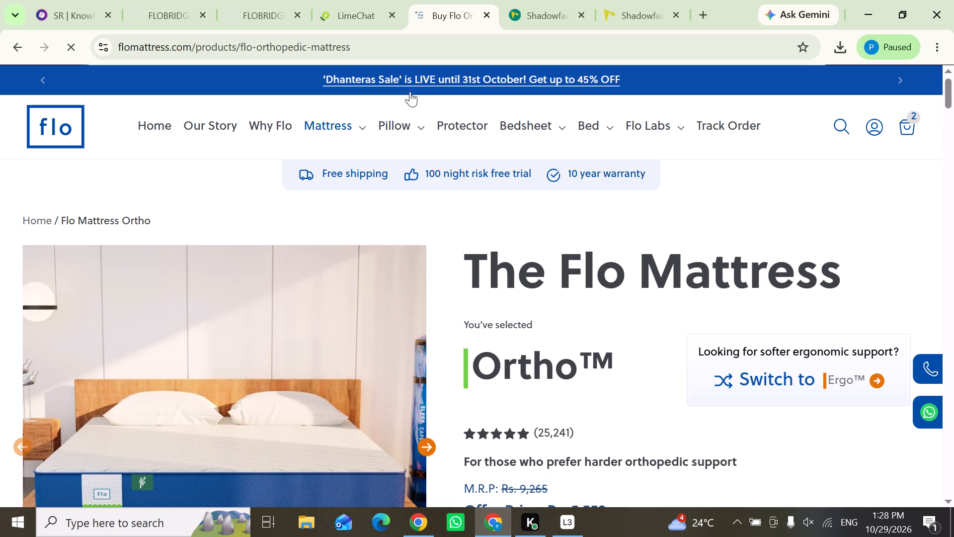
Check the length and width options in inches offered for the single-size Ortho mattress.
{"action": "scroll", "coordinate": [615, 319], "scroll_direction": "down", "scroll_amount": 1}
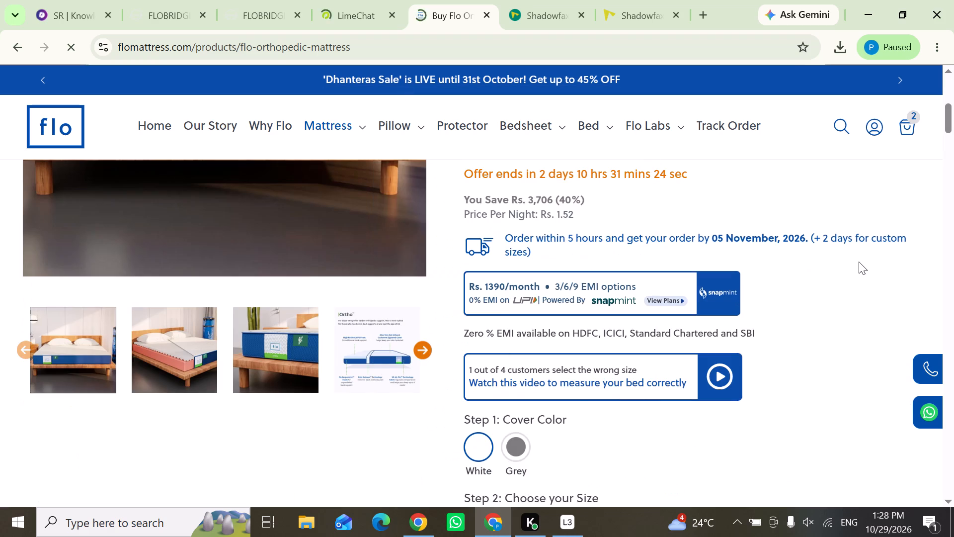
{"action": "scroll", "coordinate": [859, 262], "scroll_direction": "down", "scroll_amount": 1}
{"action": "left_click", "coordinate": [793, 260]}
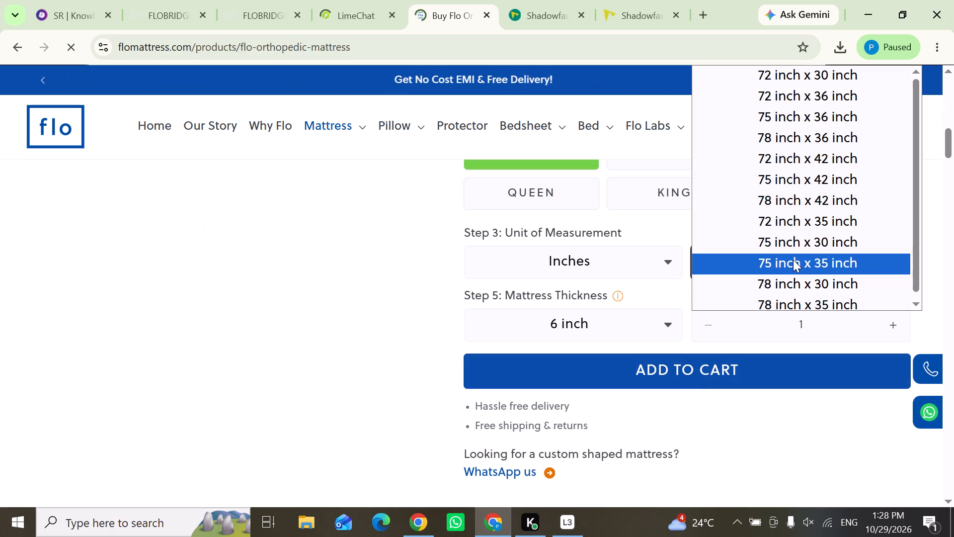
{"action": "left_click_drag", "start_coordinate": [916, 230], "coordinate": [920, 255]}
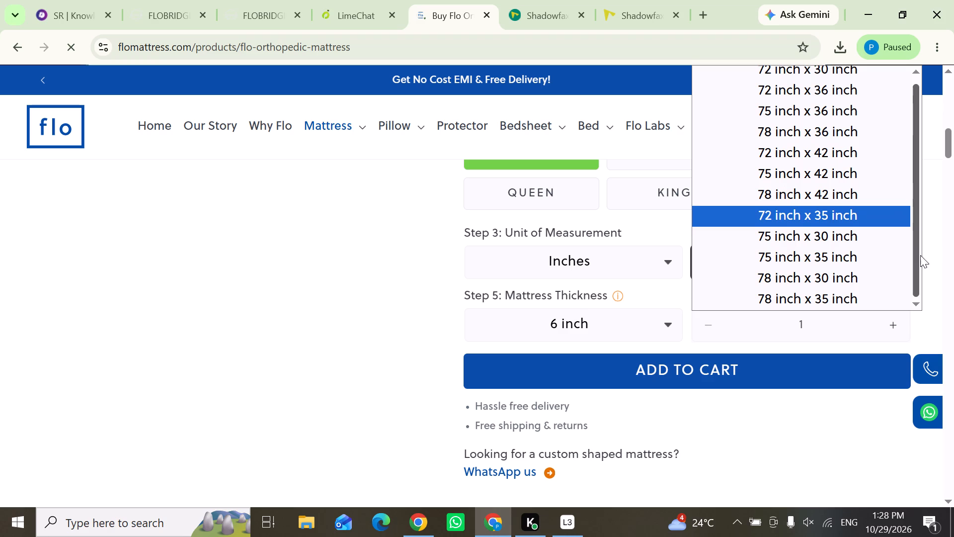
{"action": "left_click_drag", "start_coordinate": [920, 255], "coordinate": [920, 263]}
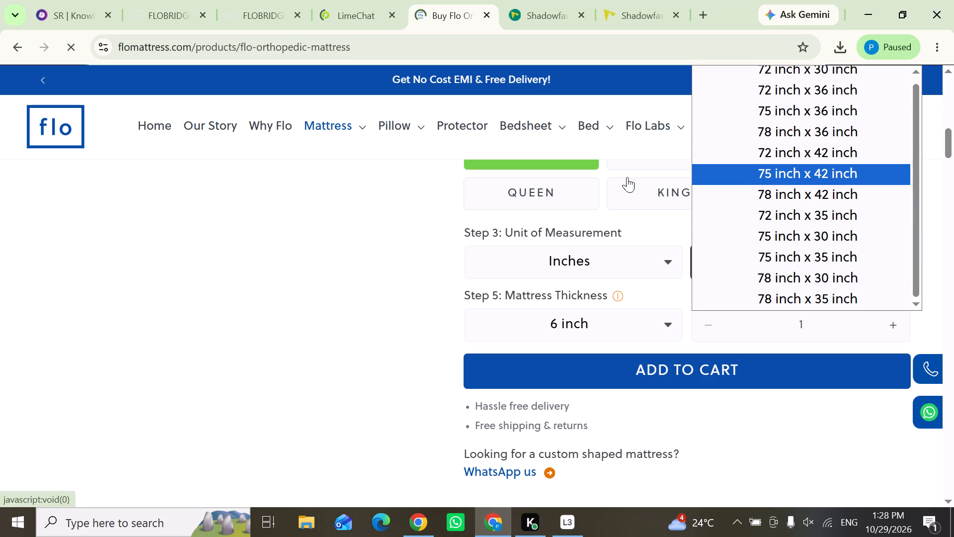
Select the Double size for the Ortho mattress and check its offer price.
{"action": "left_click", "coordinate": [656, 160]}
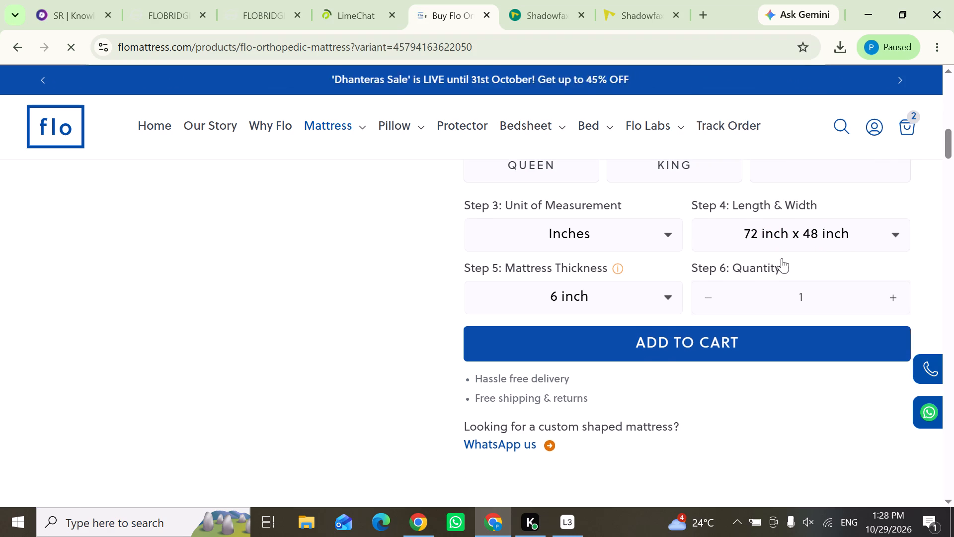
{"action": "left_click_drag", "start_coordinate": [953, 139], "coordinate": [953, 125]}
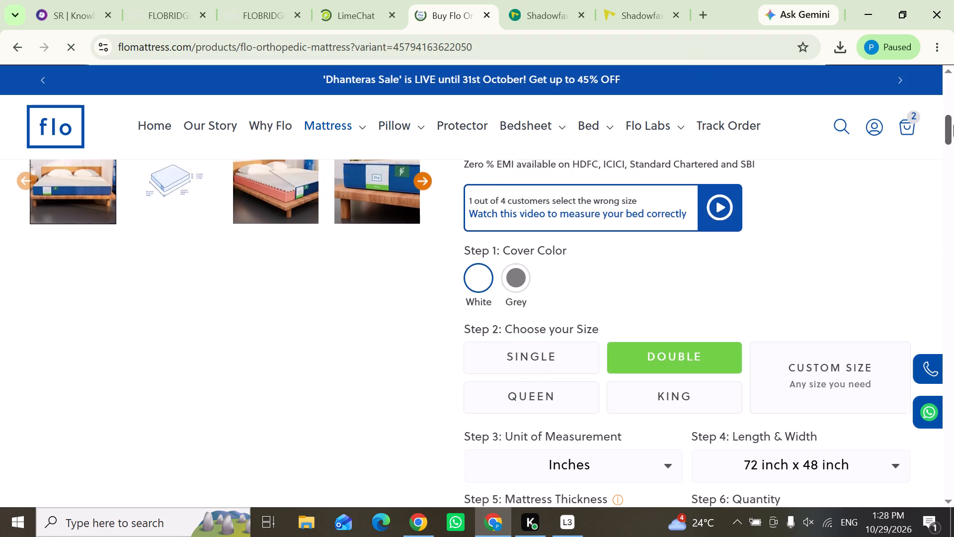
{"action": "left_click_drag", "start_coordinate": [953, 125], "coordinate": [953, 103]}
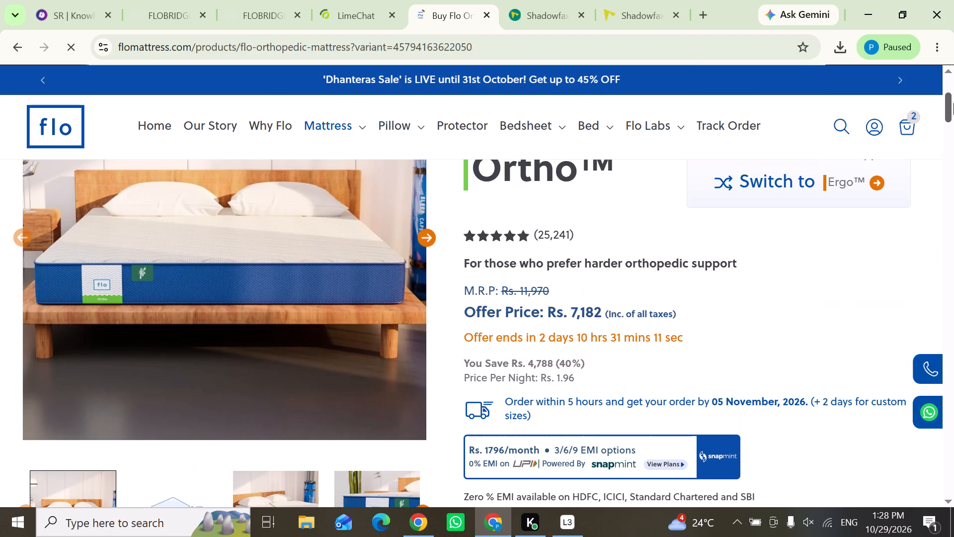
{"action": "left_click_drag", "start_coordinate": [953, 103], "coordinate": [953, 95]}
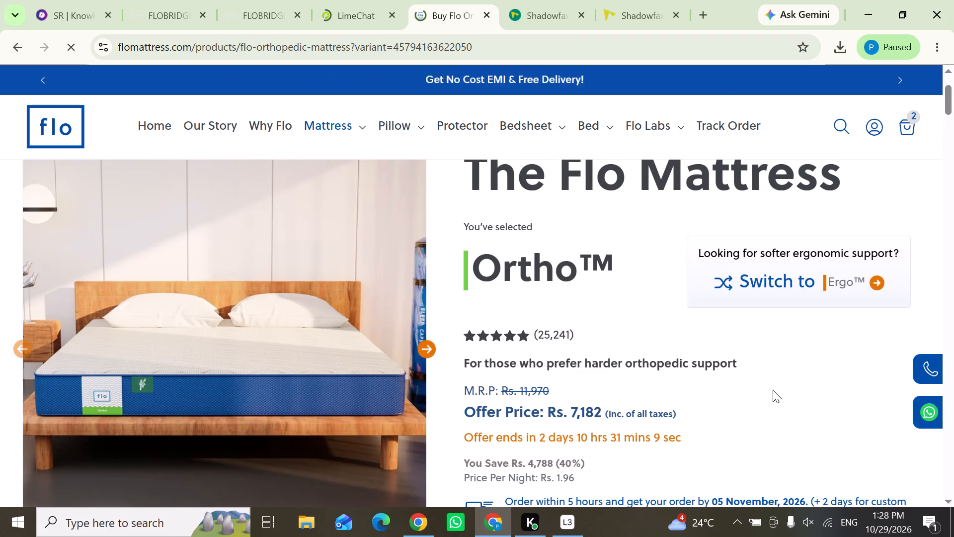
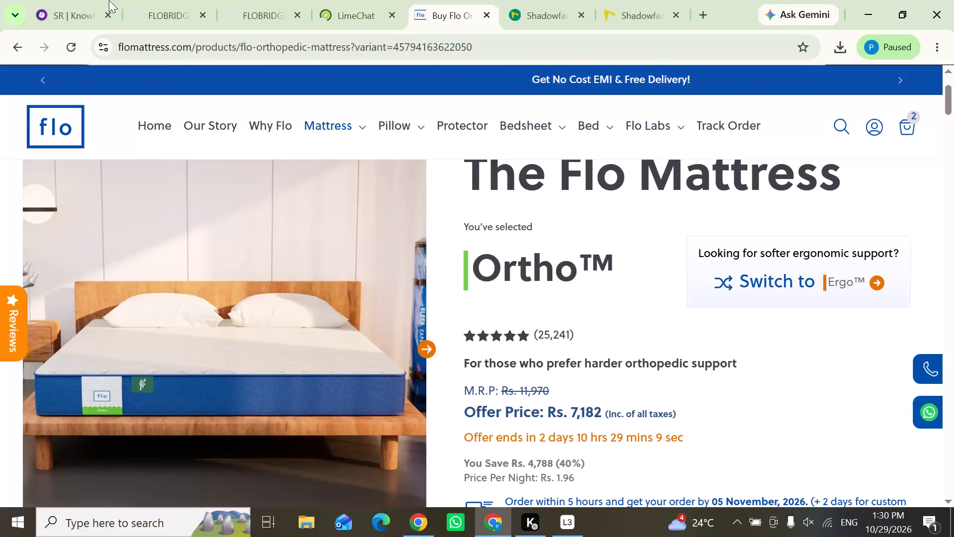
Save the caller's customer record in Knowlarity with the name chirag and the Product Enquiry disposition.
{"action": "left_click", "coordinate": [75, 0]}
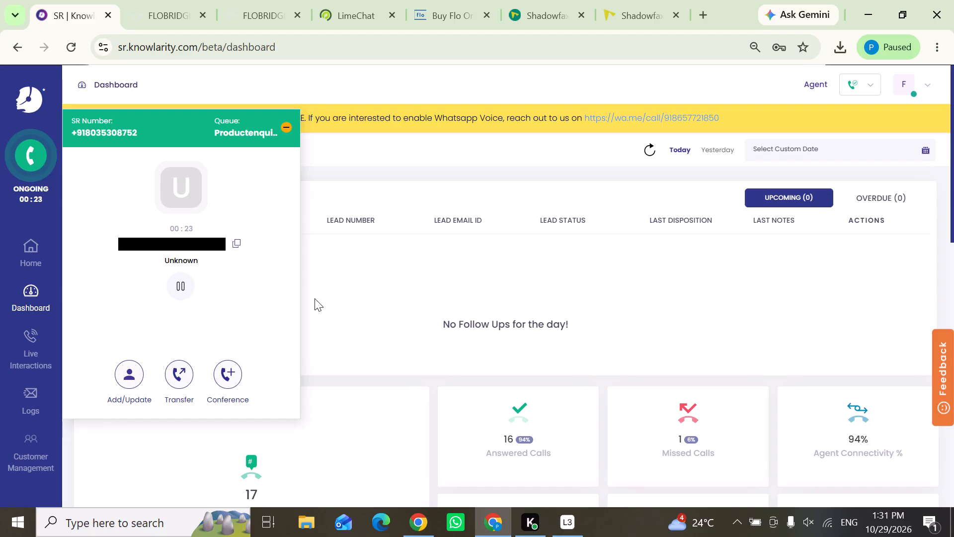
{"action": "left_click", "coordinate": [137, 373]}
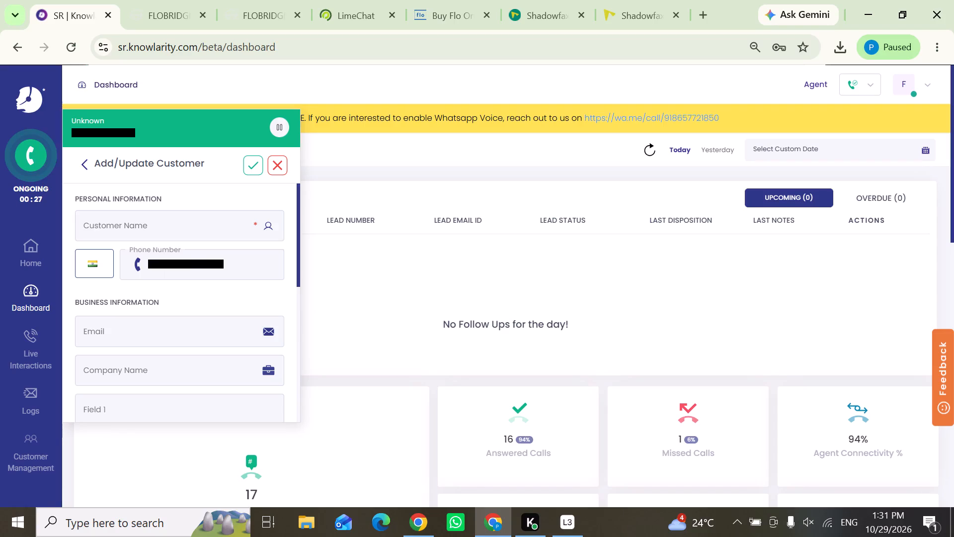
{"action": "left_click", "coordinate": [138, 227]}
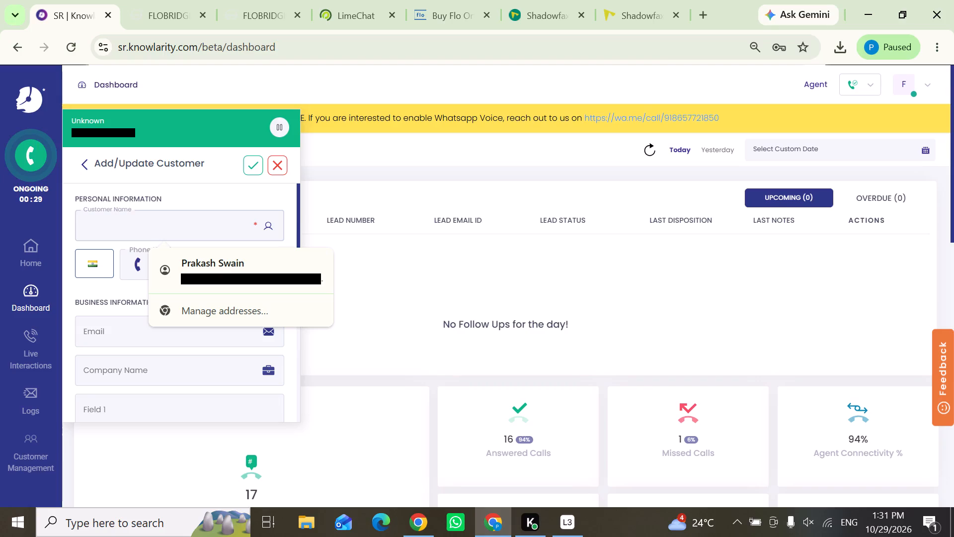
{"action": "type", "text": "chirag"}
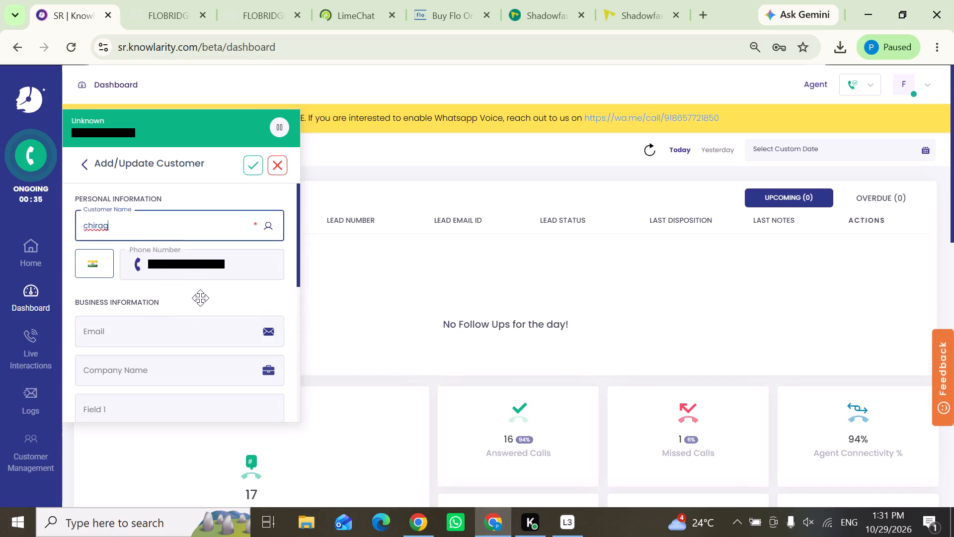
{"action": "scroll", "coordinate": [171, 298], "scroll_direction": "down", "scroll_amount": 1}
{"action": "left_click", "coordinate": [138, 326]}
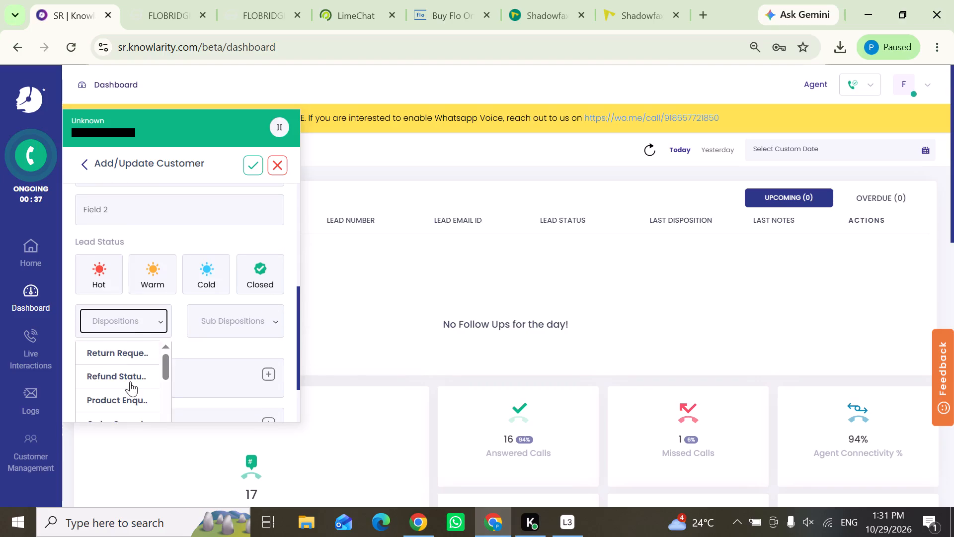
{"action": "left_click", "coordinate": [120, 393]}
{"action": "left_click", "coordinate": [252, 169]}
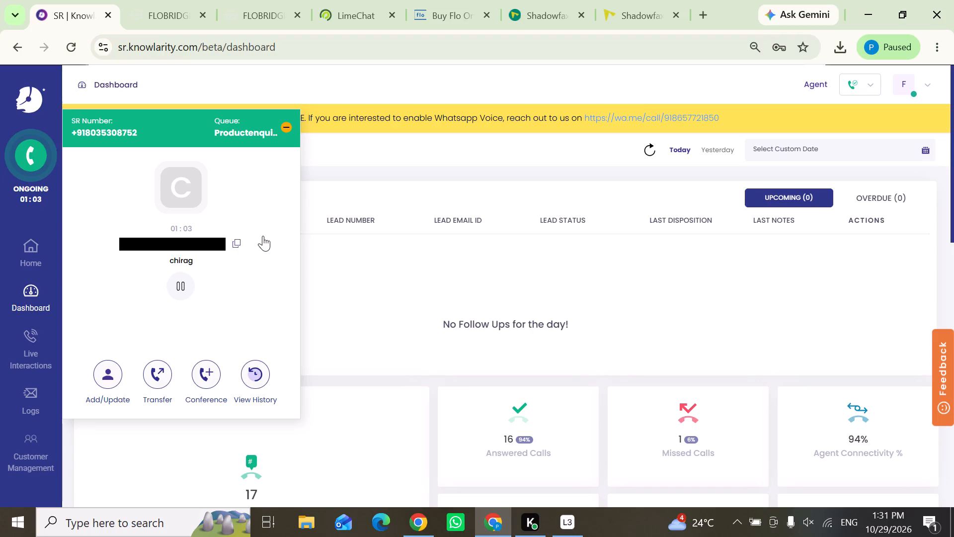
Return to the Flo Ortho mattress page, select King size at 78 inch x 72 inch, and check its offer price.
{"action": "left_click", "coordinate": [144, 2]}
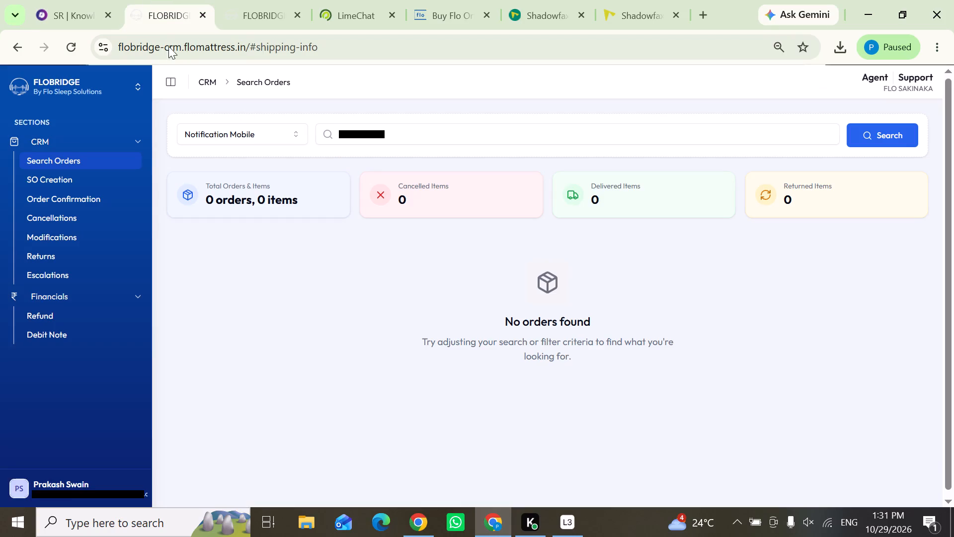
{"action": "left_click", "coordinate": [436, 14]}
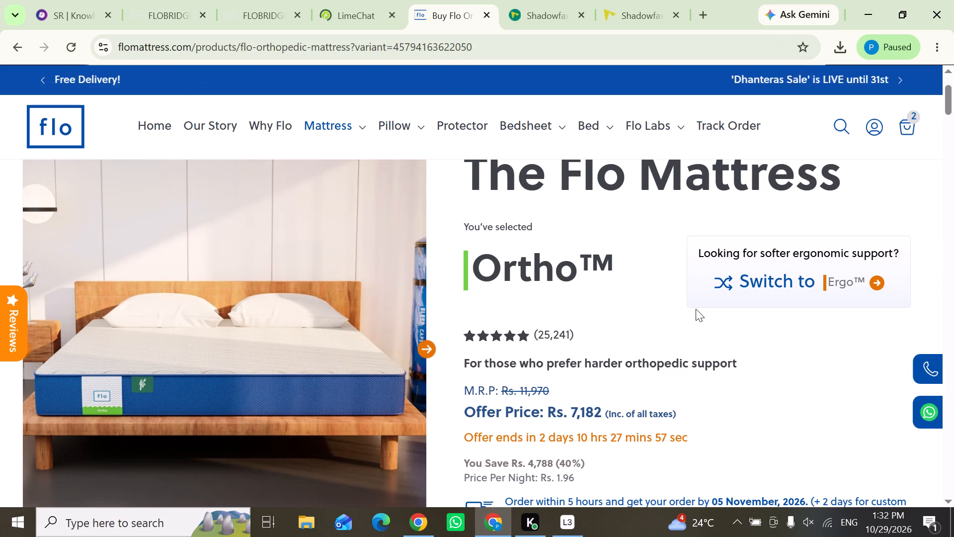
{"action": "scroll", "coordinate": [691, 310], "scroll_direction": "down", "scroll_amount": 1}
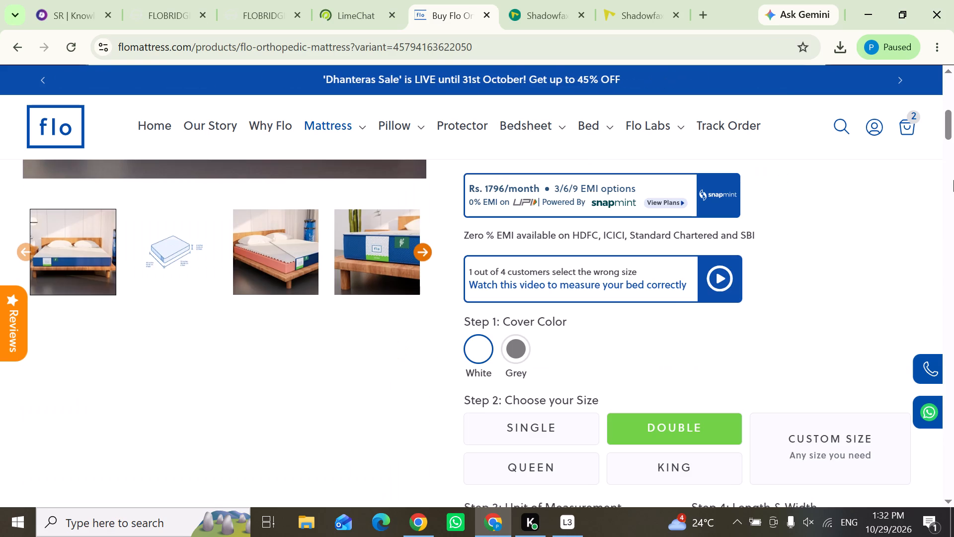
{"action": "left_click", "coordinate": [666, 461]}
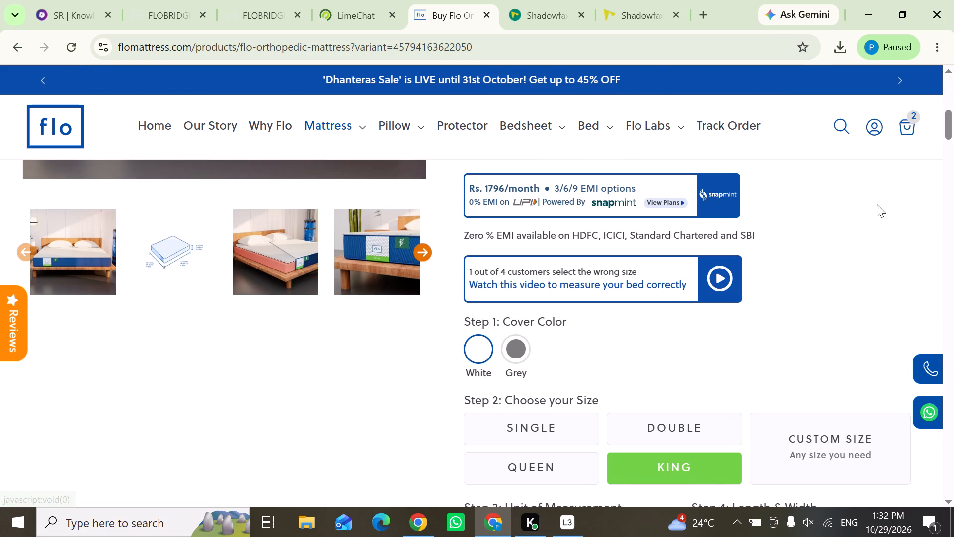
{"action": "left_click_drag", "start_coordinate": [950, 121], "coordinate": [950, 128]}
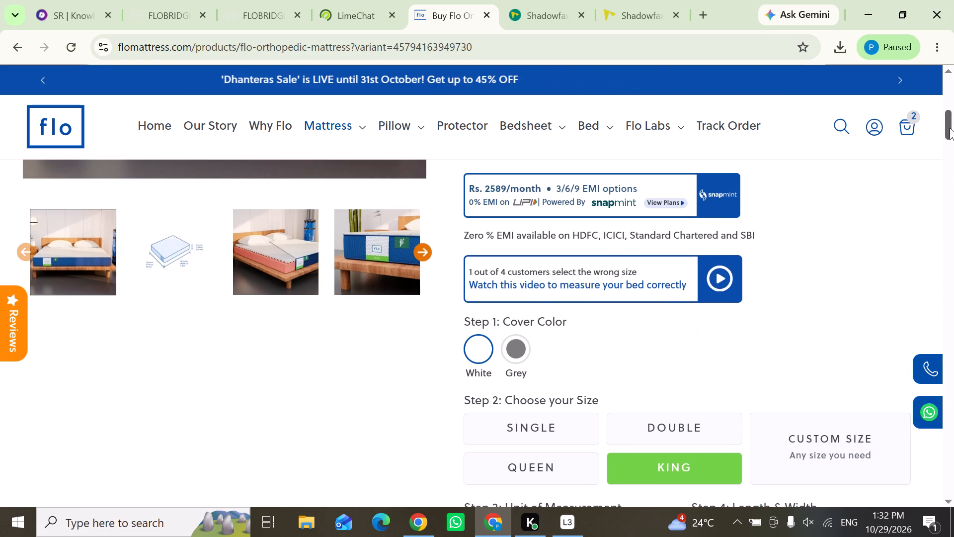
{"action": "left_click_drag", "start_coordinate": [950, 128], "coordinate": [950, 138]}
{"action": "left_click", "coordinate": [753, 277]}
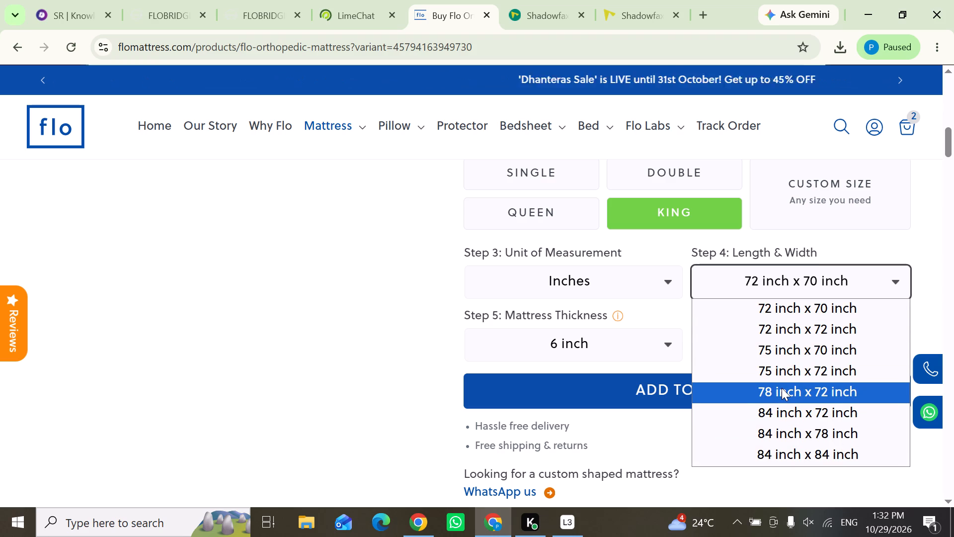
{"action": "left_click", "coordinate": [782, 388]}
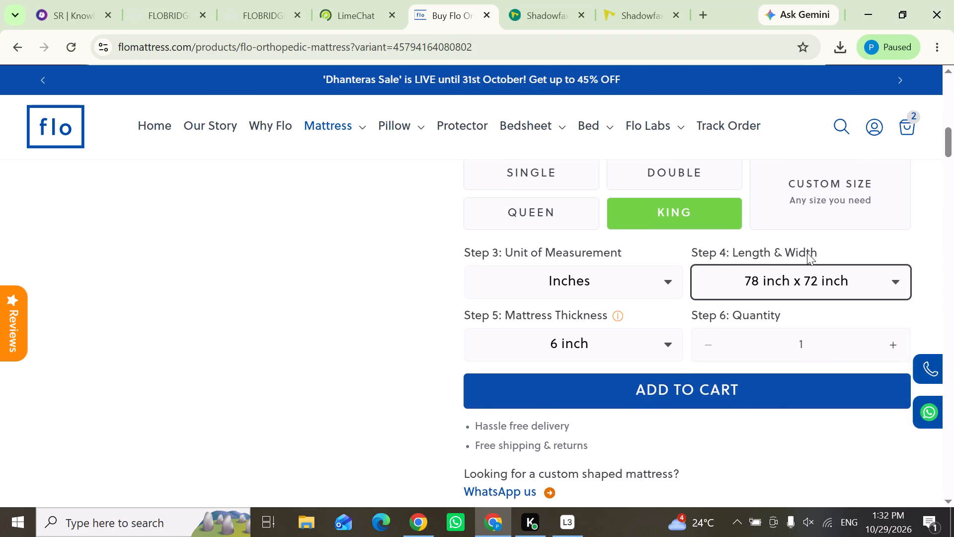
{"action": "scroll", "coordinate": [807, 253], "scroll_direction": "up", "scroll_amount": 1}
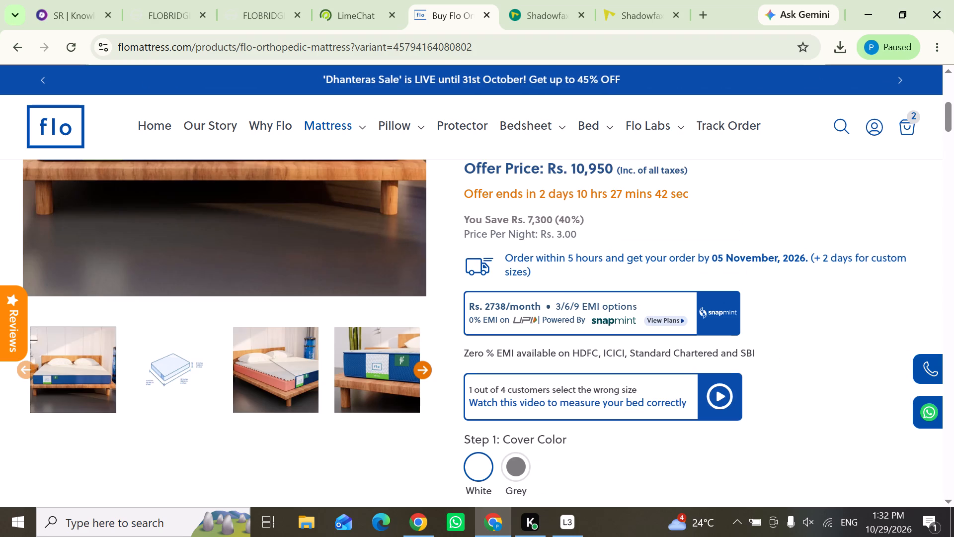
{"action": "scroll", "coordinate": [807, 253], "scroll_direction": "down", "scroll_amount": 1}
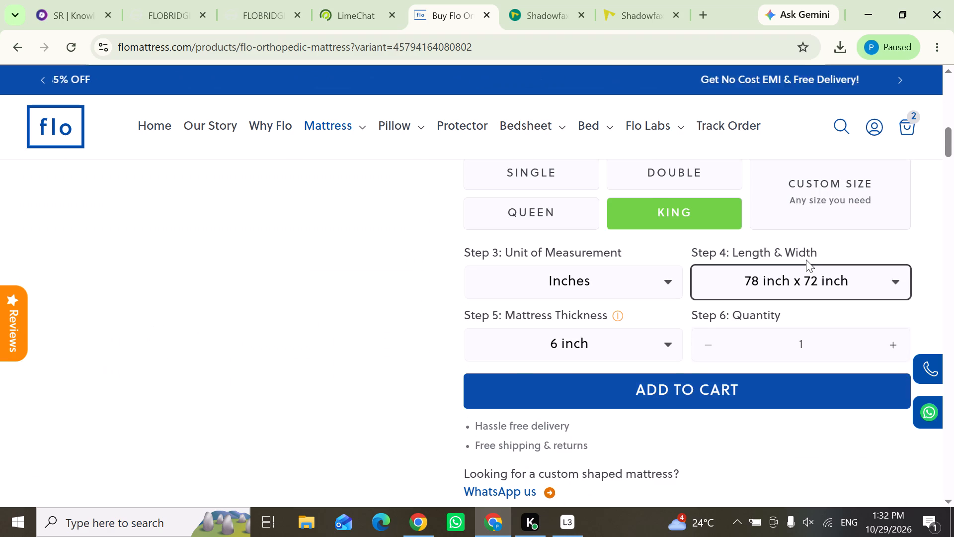
{"action": "scroll", "coordinate": [806, 260], "scroll_direction": "up", "scroll_amount": 1}
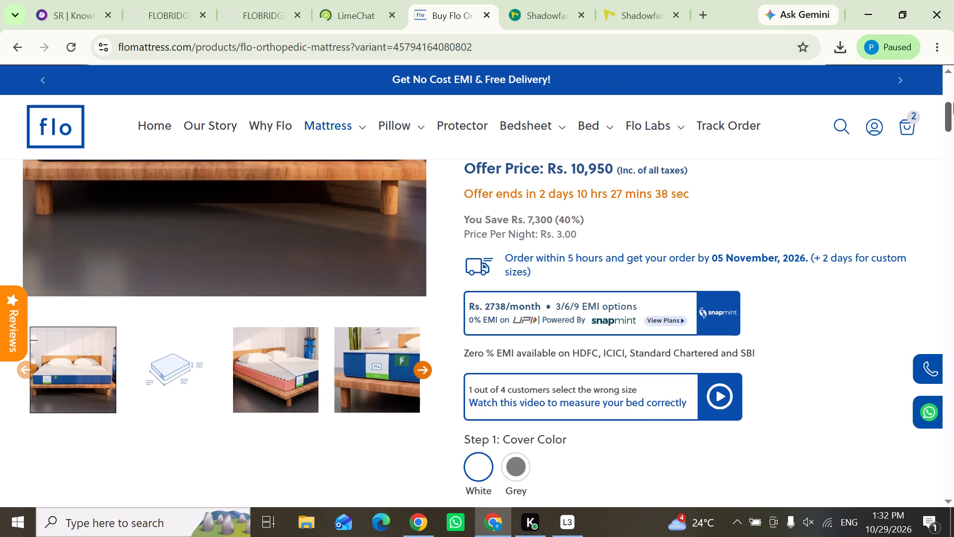
{"action": "left_click_drag", "start_coordinate": [950, 120], "coordinate": [945, 88]}
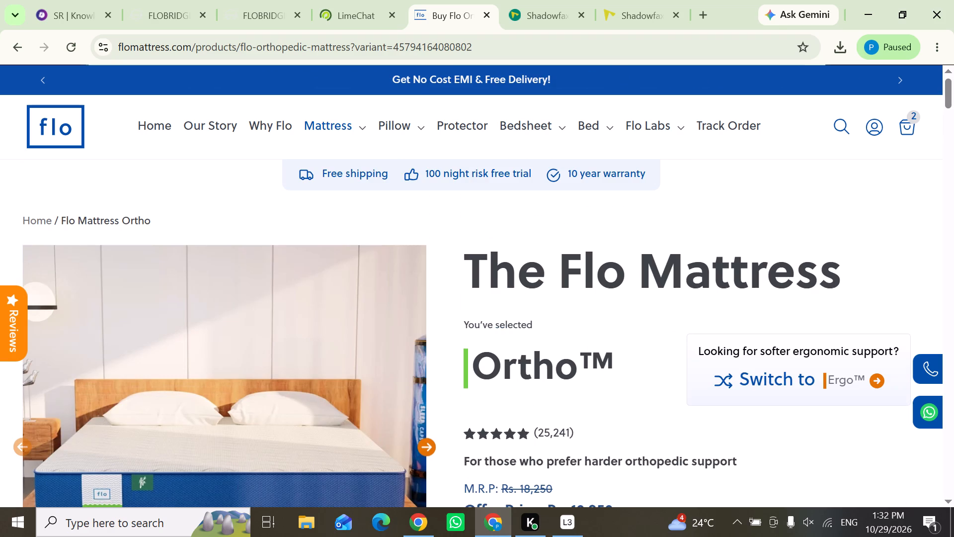
{"action": "left_click_drag", "start_coordinate": [474, 364], "coordinate": [521, 363]}
{"action": "left_click", "coordinate": [632, 376]}
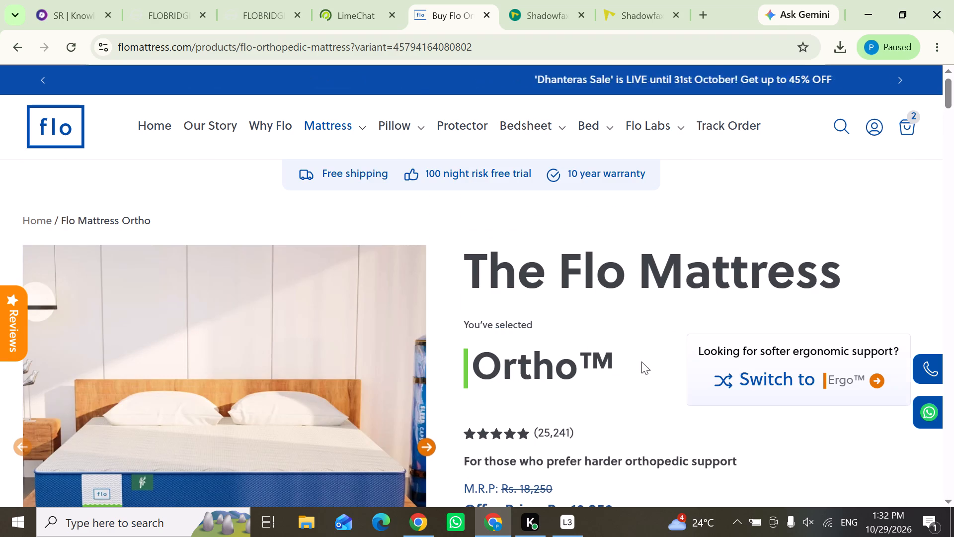
Choose a custom size of 76 inches length by 70 inches breadth for the Ortho mattress and check its price.
{"action": "scroll", "coordinate": [641, 361], "scroll_direction": "down", "scroll_amount": 1}
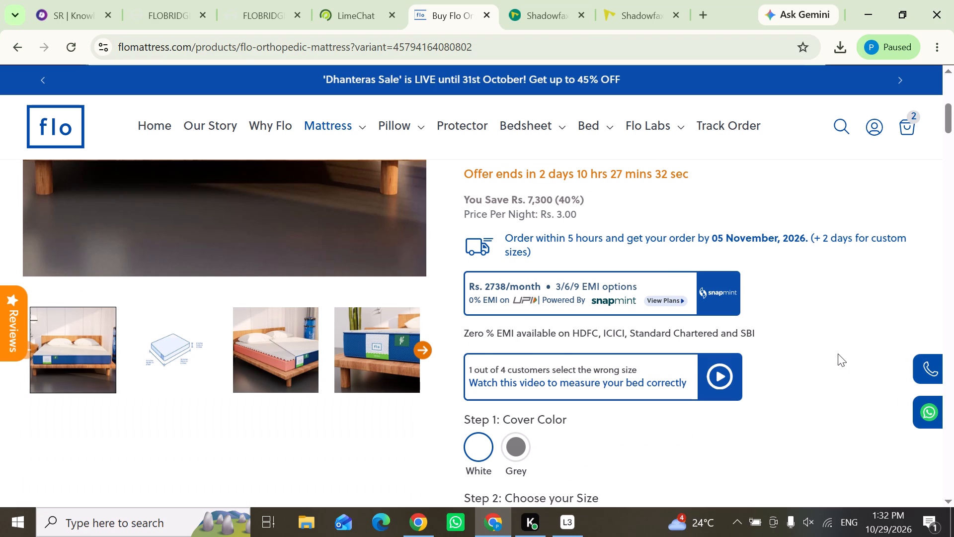
{"action": "scroll", "coordinate": [838, 354], "scroll_direction": "up", "scroll_amount": 1}
{"action": "scroll", "coordinate": [838, 354], "scroll_direction": "down", "scroll_amount": 1}
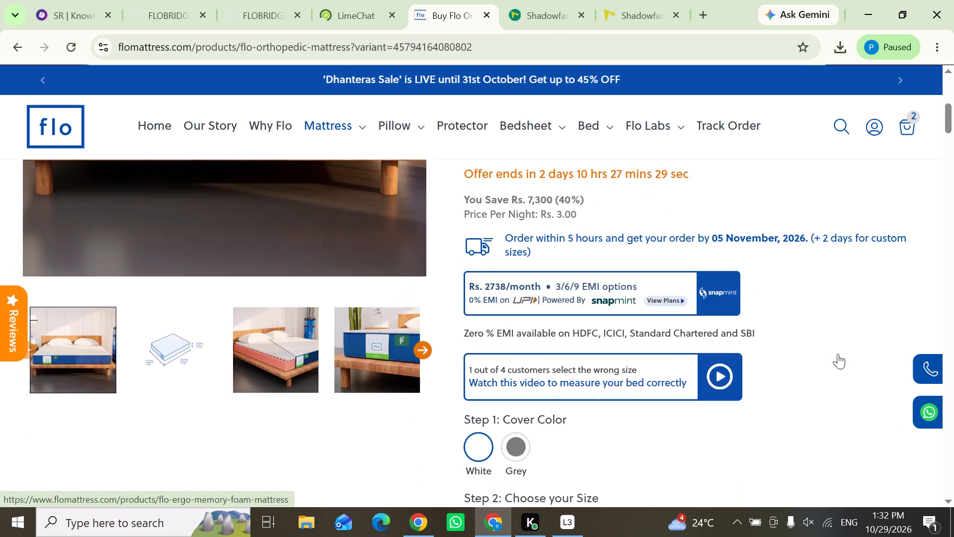
{"action": "scroll", "coordinate": [838, 354], "scroll_direction": "down", "scroll_amount": 1}
{"action": "left_click", "coordinate": [824, 193]}
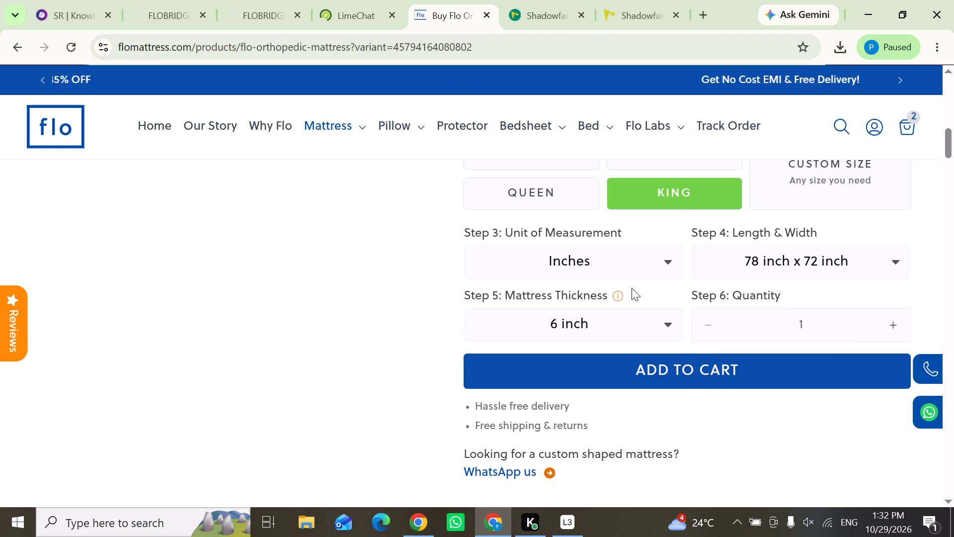
{"action": "left_click", "coordinate": [577, 276]}
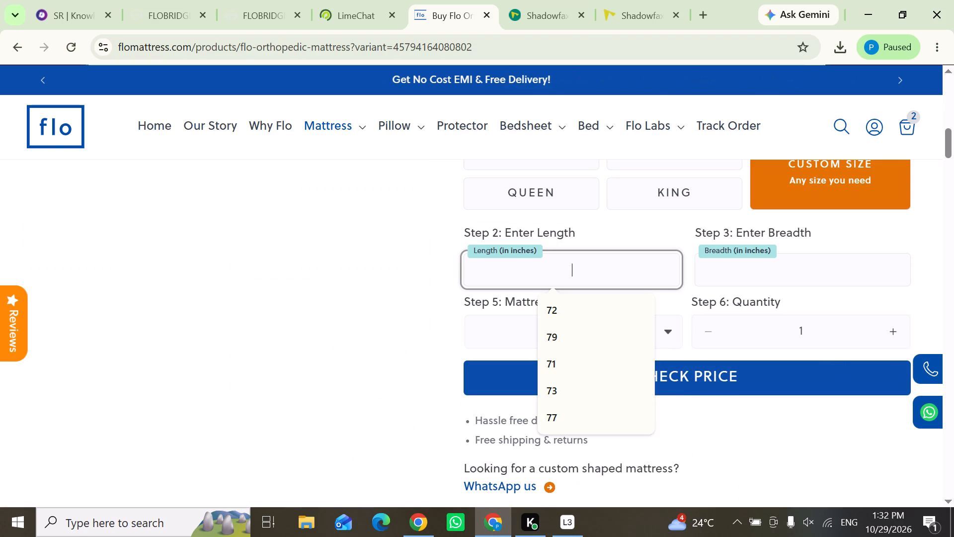
{"action": "type", "text": "76"}
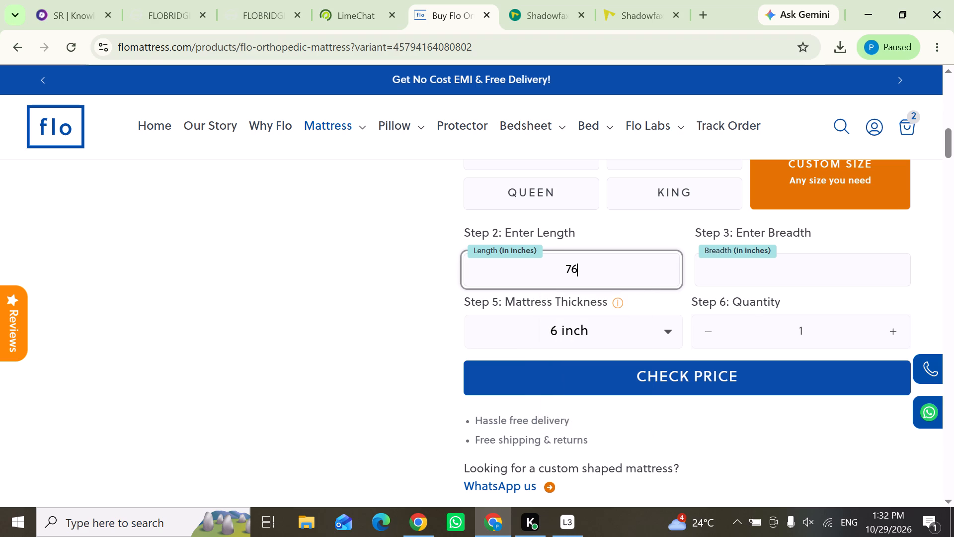
{"action": "left_click", "coordinate": [777, 272]}
{"action": "type", "text": "70"}
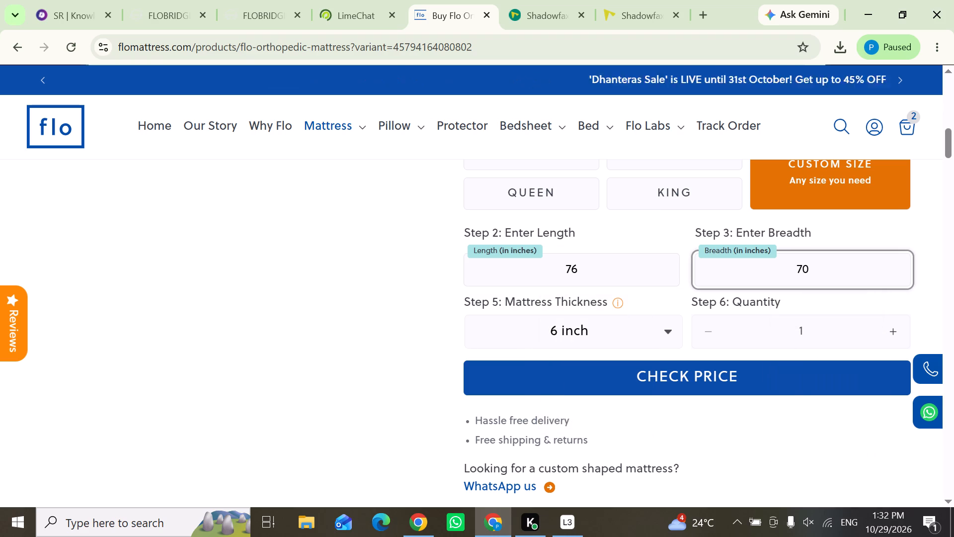
{"action": "left_click", "coordinate": [691, 390]}
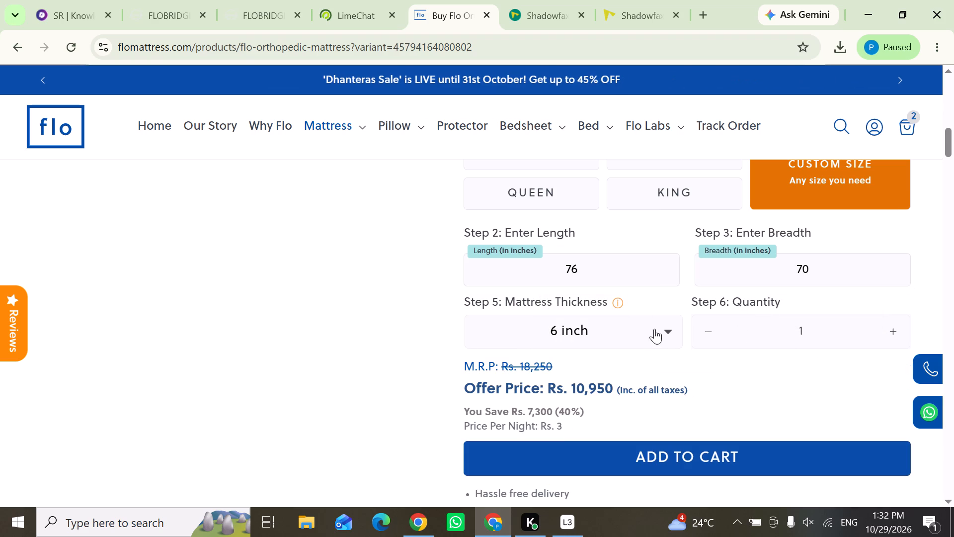
Set the custom Ortho mattress thickness to 5 inch and check its price.
{"action": "left_click", "coordinate": [654, 328]}
{"action": "left_click", "coordinate": [580, 397]}
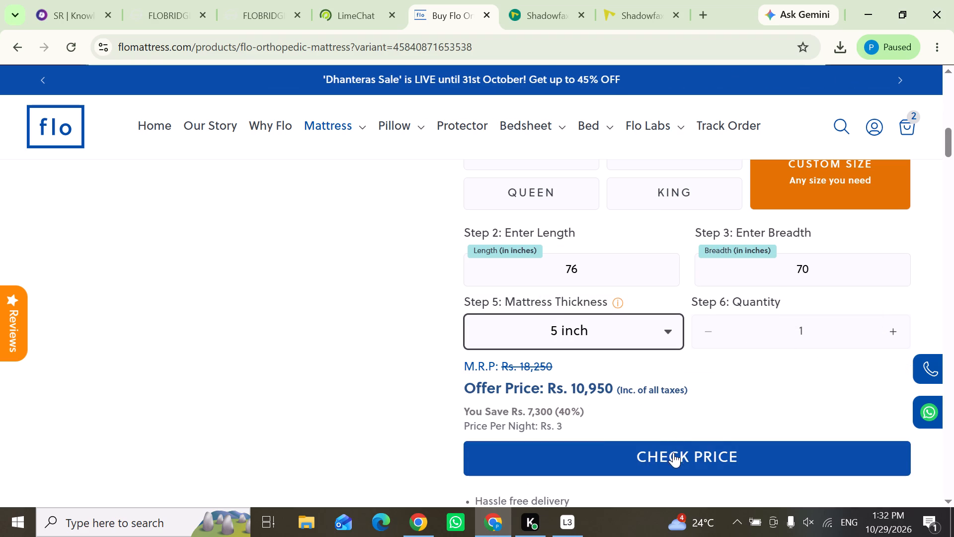
{"action": "left_click", "coordinate": [672, 451]}
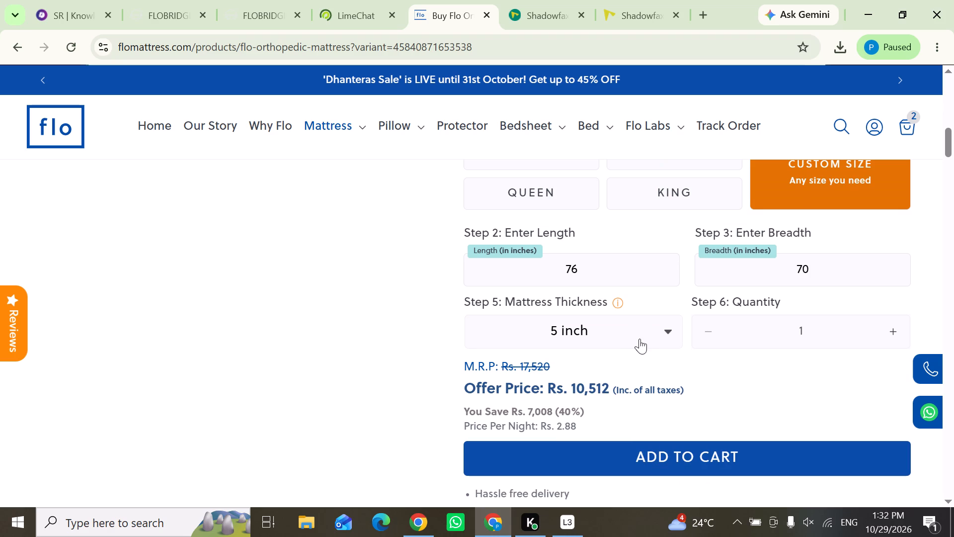
Set the custom Ortho mattress thickness to 4 inch and check its price.
{"action": "left_click", "coordinate": [638, 331]}
{"action": "left_click", "coordinate": [609, 366]}
{"action": "left_click", "coordinate": [602, 337]}
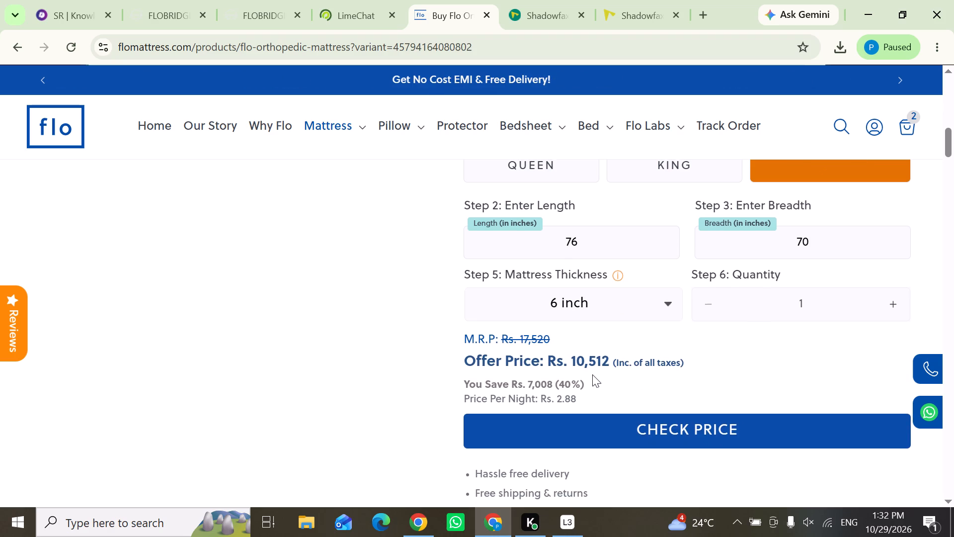
{"action": "left_click", "coordinate": [587, 337]}
{"action": "left_click", "coordinate": [582, 380]}
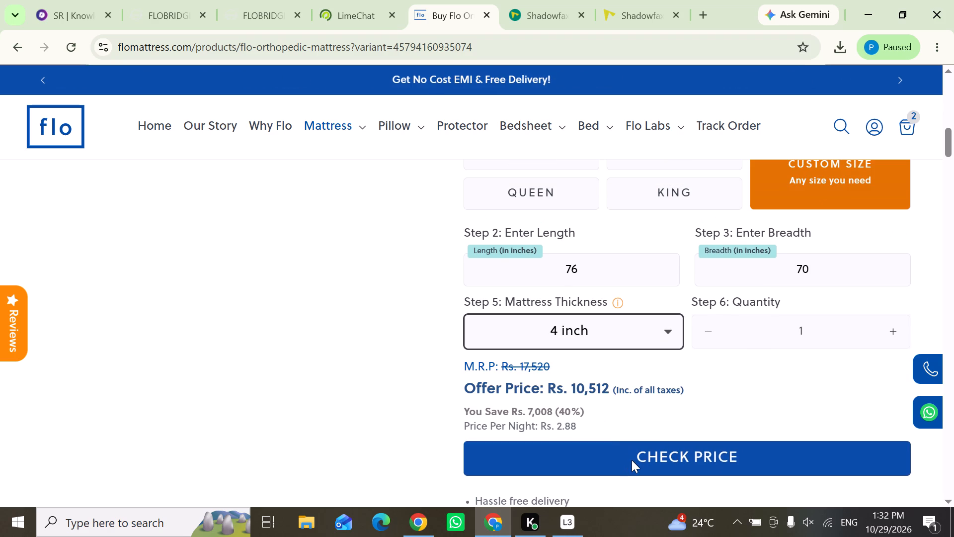
{"action": "left_click", "coordinate": [631, 456]}
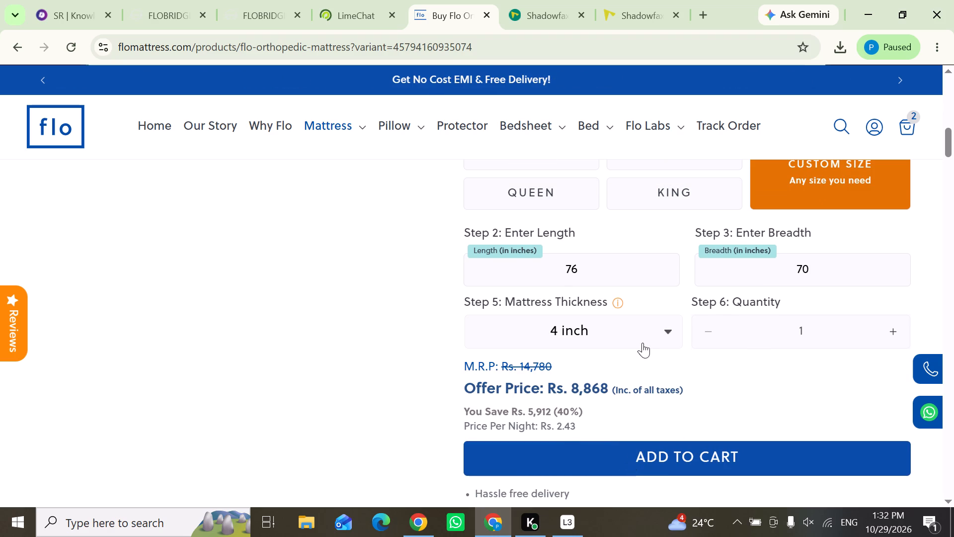
Set the custom Ortho mattress thickness to 6 inch, check its price, and review the offer price in the product summary.
{"action": "left_click", "coordinate": [642, 335]}
{"action": "left_click", "coordinate": [590, 363]}
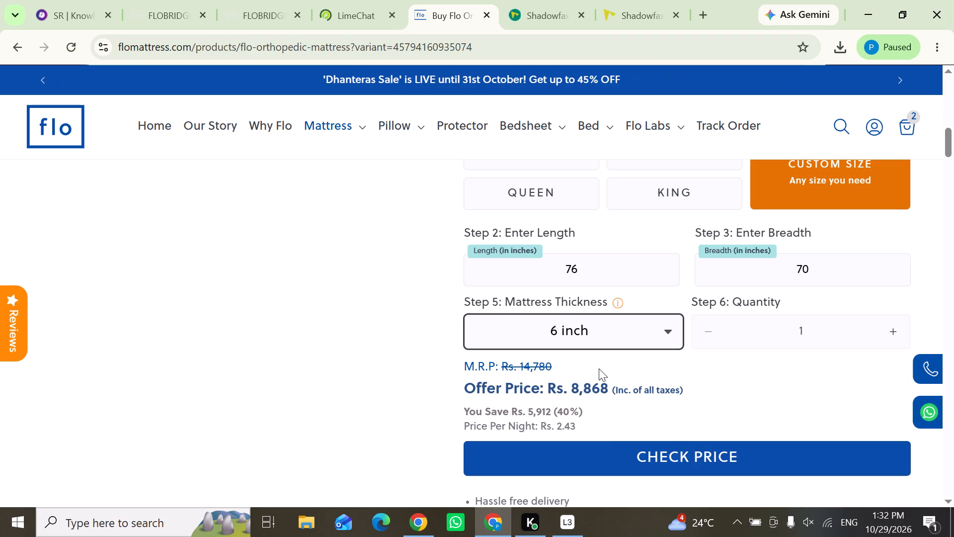
{"action": "left_click", "coordinate": [694, 454]}
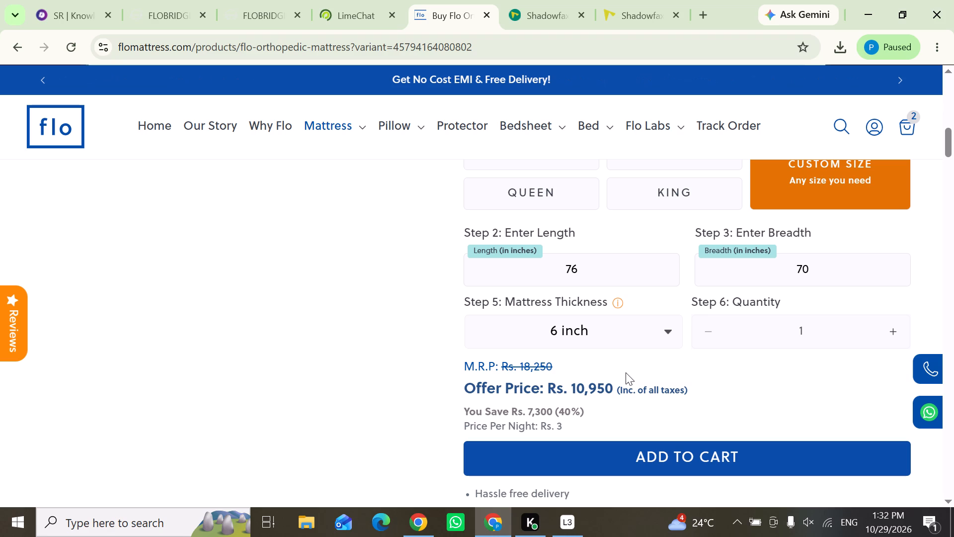
{"action": "scroll", "coordinate": [583, 357], "scroll_direction": "up", "scroll_amount": 1}
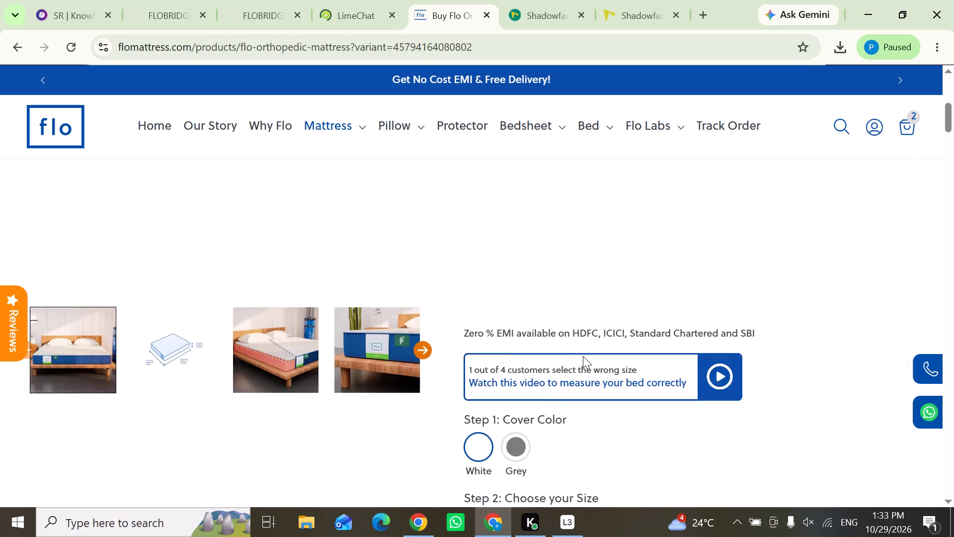
{"action": "scroll", "coordinate": [582, 356], "scroll_direction": "up", "scroll_amount": 1}
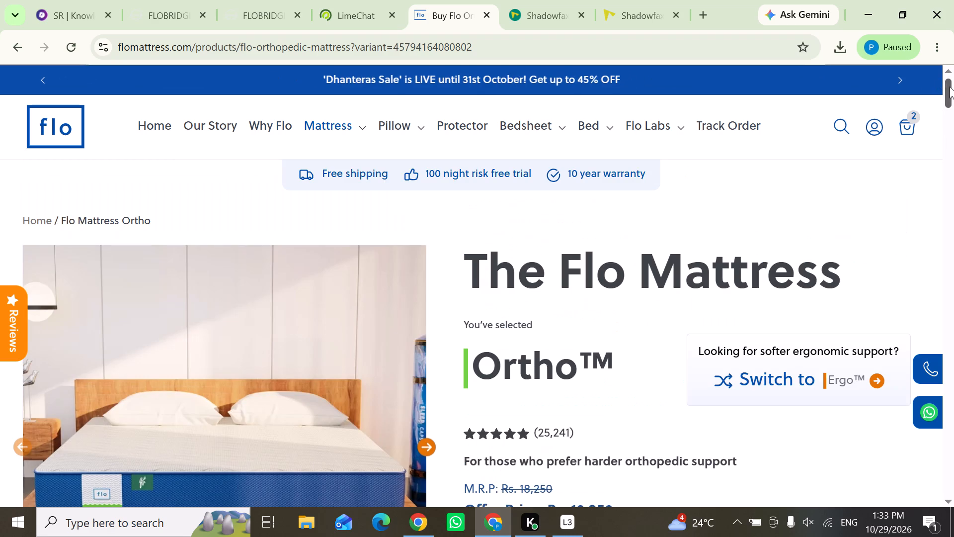
{"action": "left_click_drag", "start_coordinate": [950, 87], "coordinate": [951, 95]}
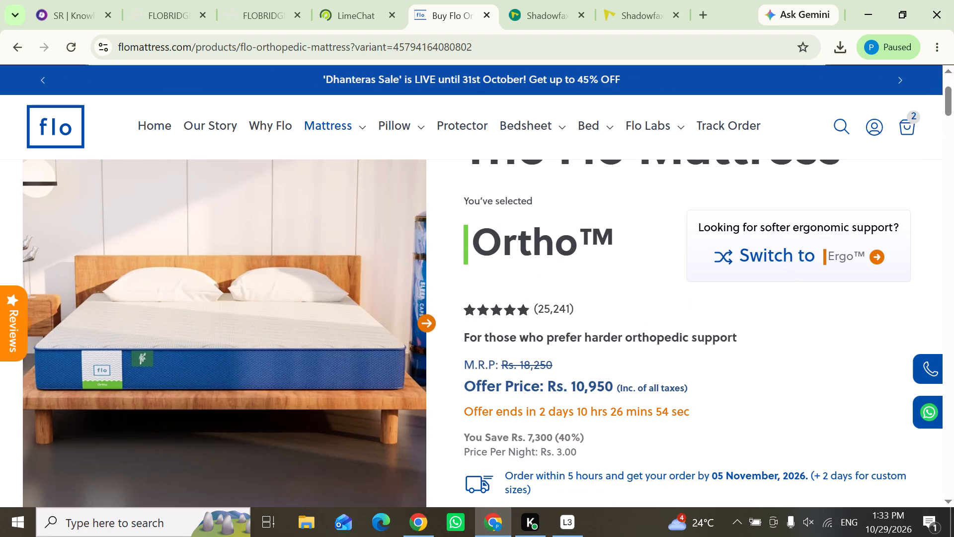
{"action": "left_click_drag", "start_coordinate": [611, 386], "coordinate": [592, 385]}
{"action": "left_click_drag", "start_coordinate": [592, 385], "coordinate": [573, 385]}
{"action": "left_click", "coordinate": [653, 366]}
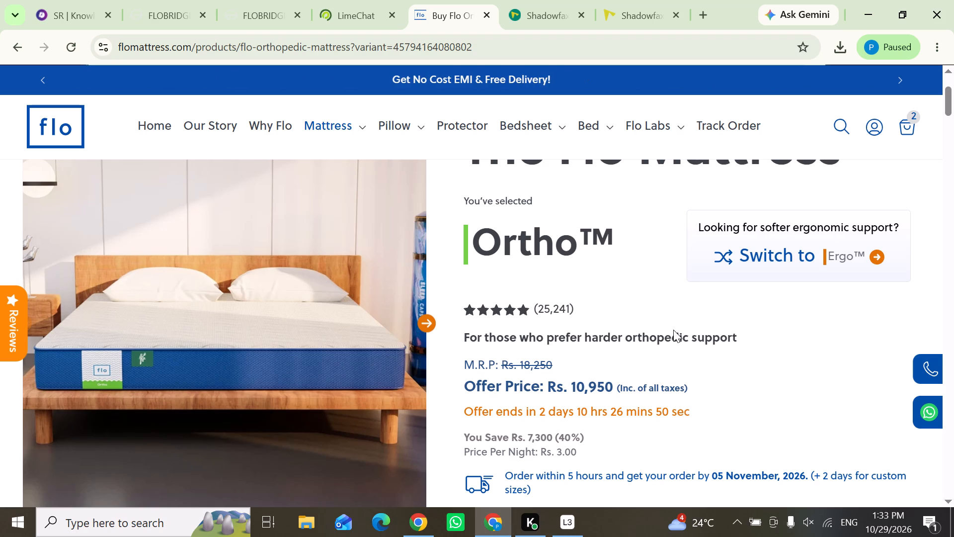
Switch to Loggy3 and look over the list of recording sessions.
{"action": "scroll", "coordinate": [673, 329], "scroll_direction": "down", "scroll_amount": 3}
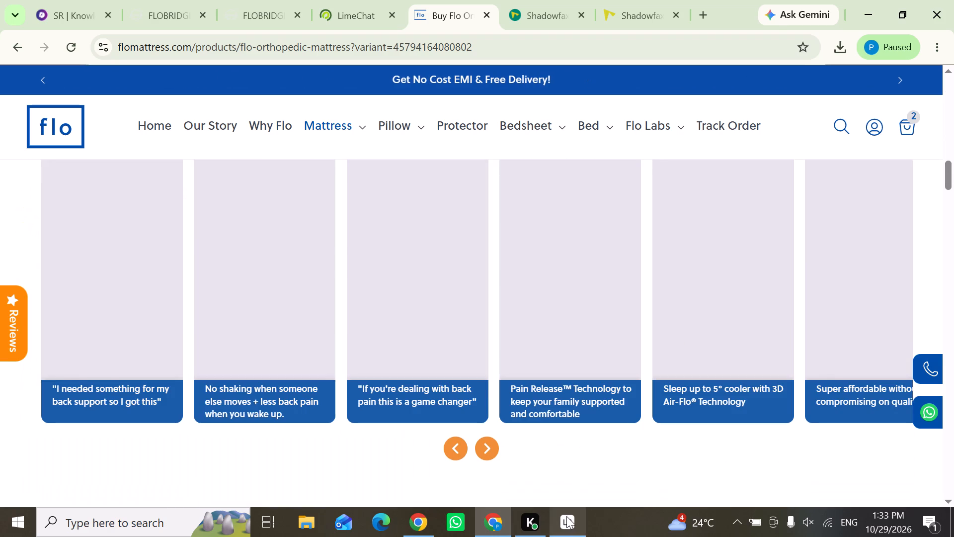
{"action": "left_click", "coordinate": [554, 459]}
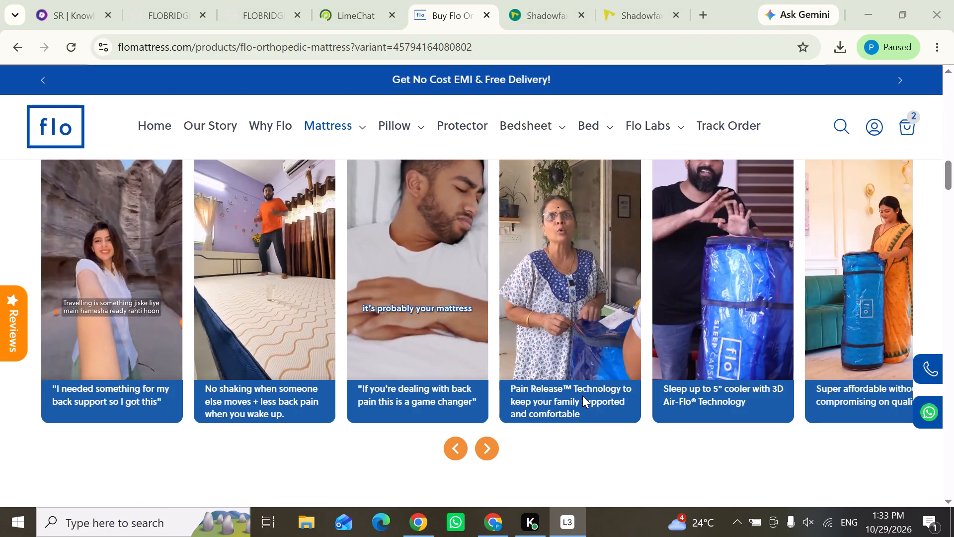
{"action": "scroll", "coordinate": [610, 322], "scroll_direction": "up", "scroll_amount": 2}
{"action": "scroll", "coordinate": [609, 320], "scroll_direction": "down", "scroll_amount": 3}
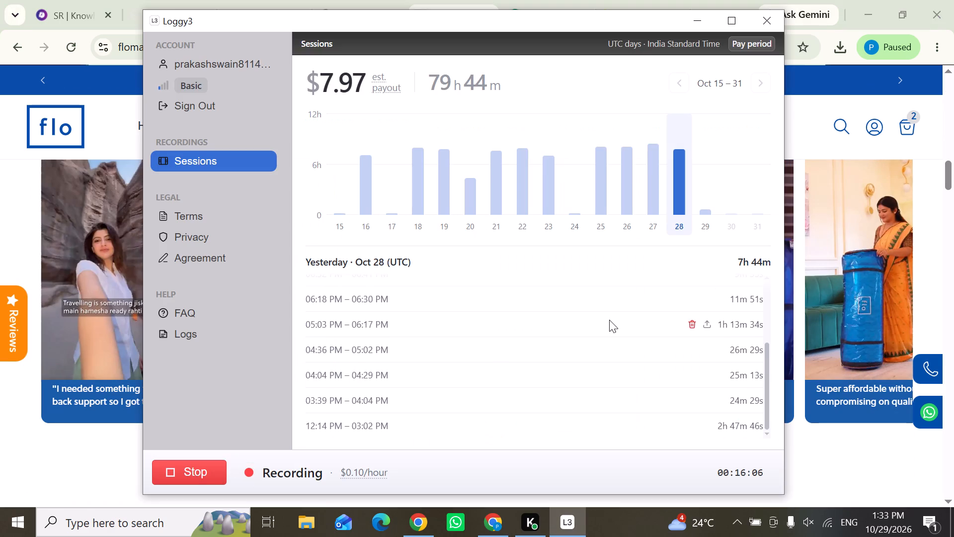